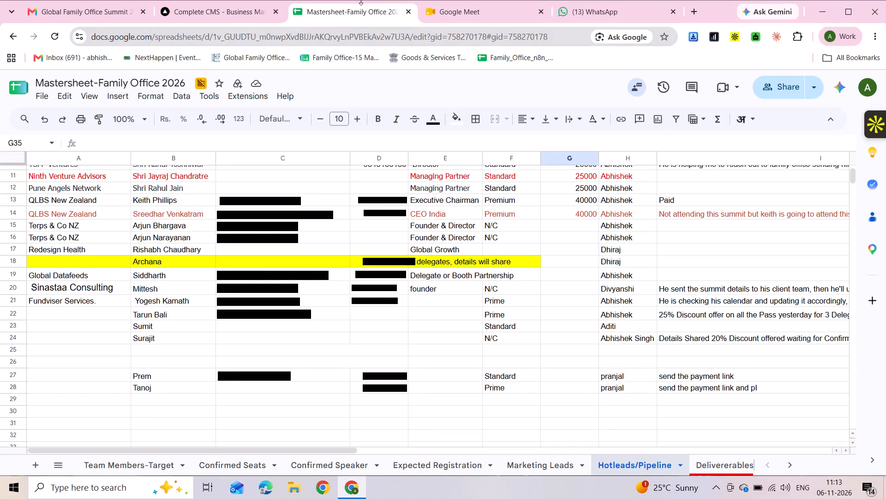
click(96, 0)
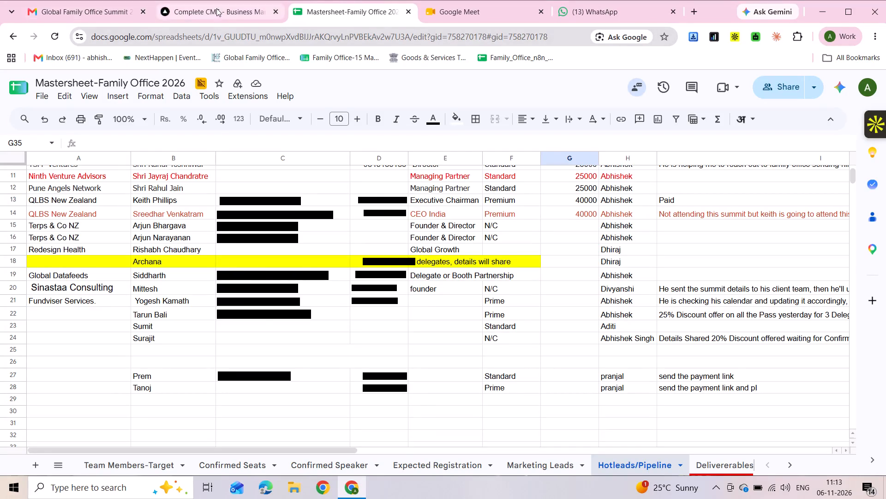
click(216, 8)
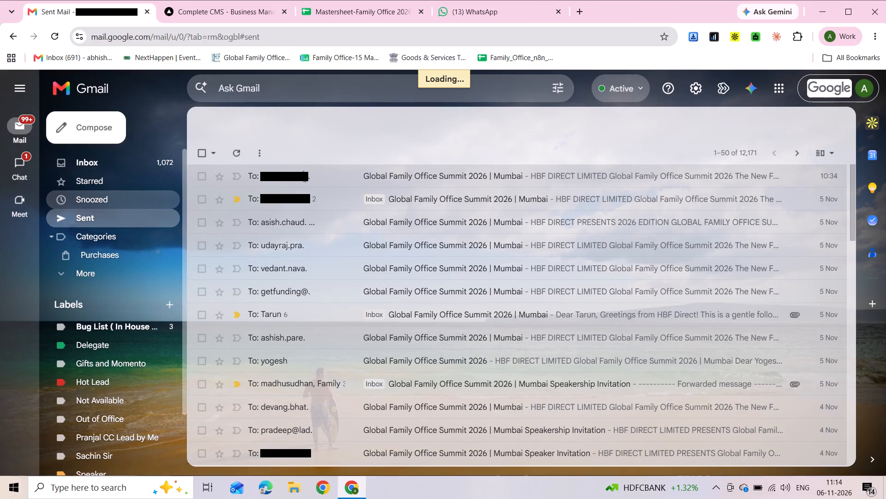
click(329, 176)
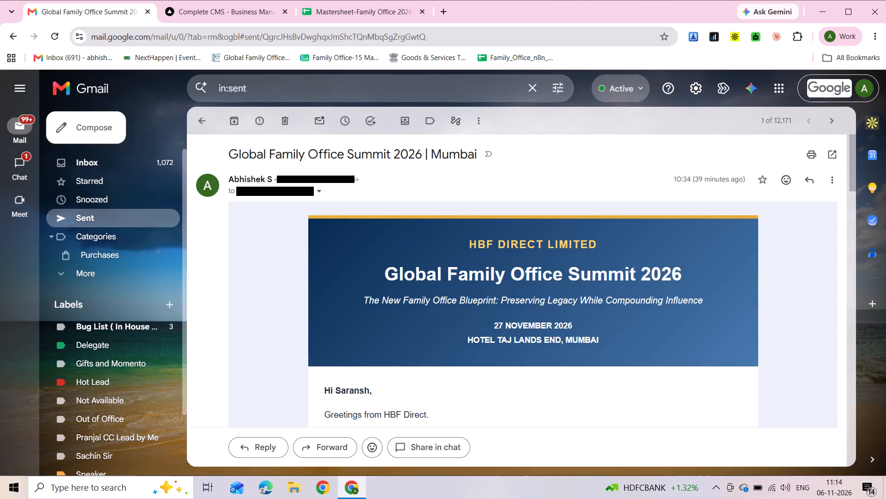
scroll(285, 253, down, 2)
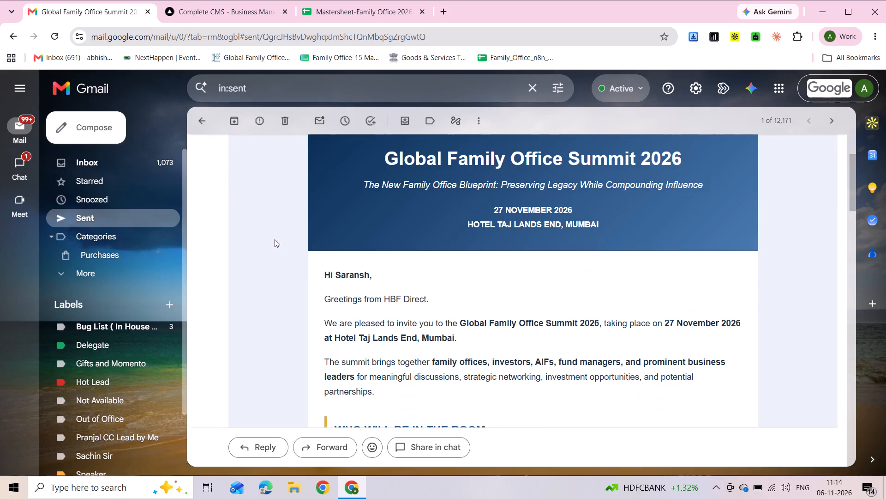
Switch to the CMS, search the campaign's new leads for "Saransh" and open that lead's record.
click(209, 10)
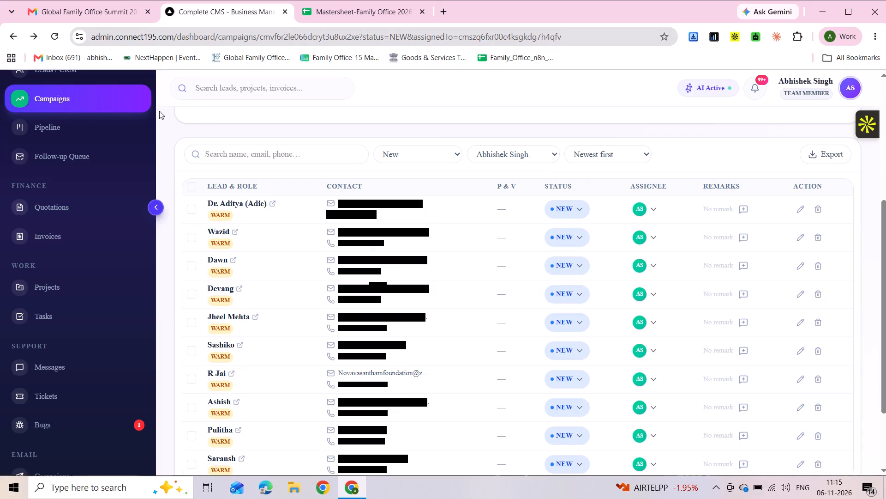
click(127, 12)
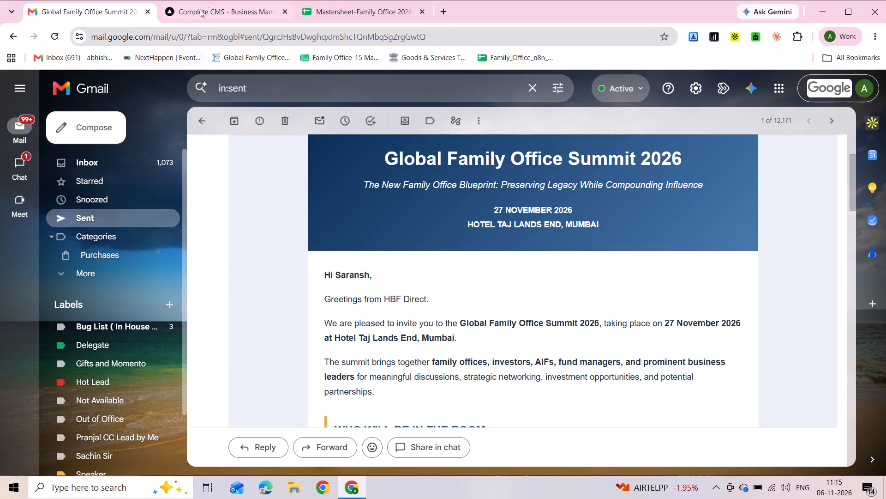
click(216, 9)
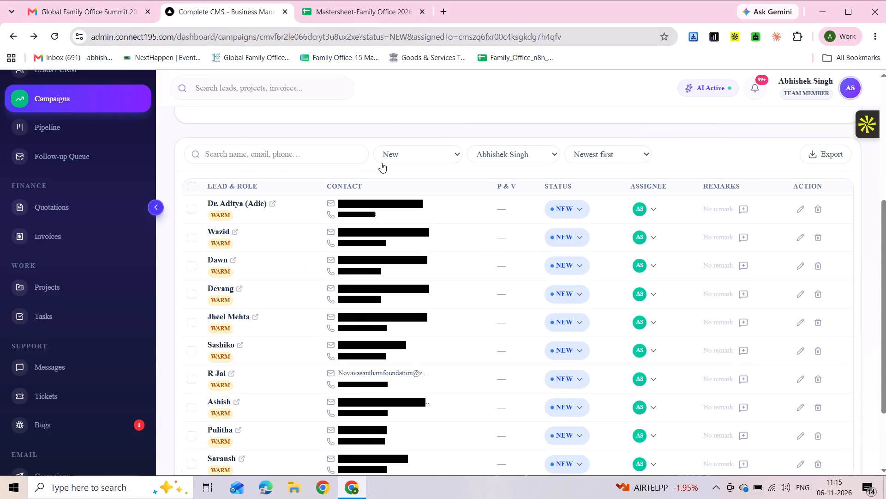
click(396, 156)
click(399, 184)
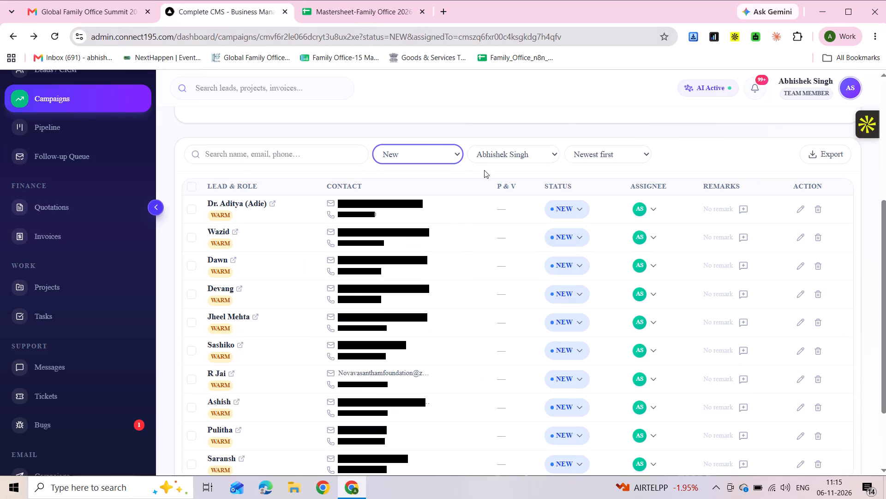
click(250, 155)
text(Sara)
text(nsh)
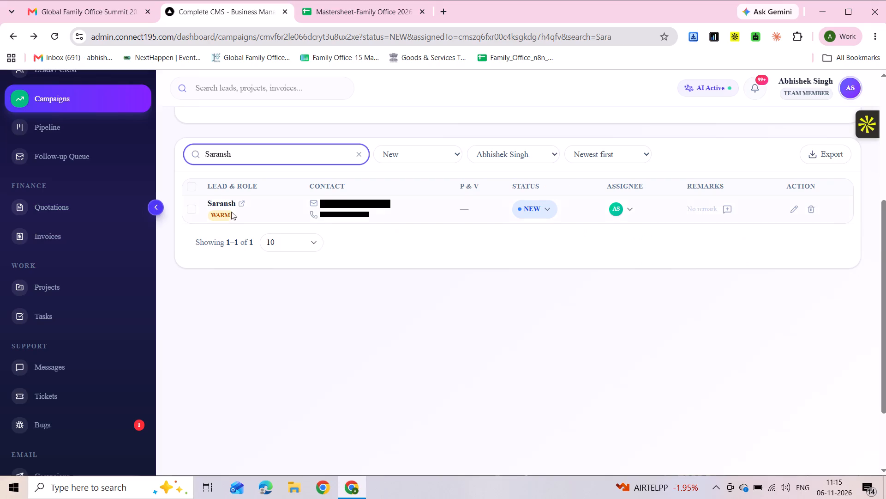
double_click(221, 202)
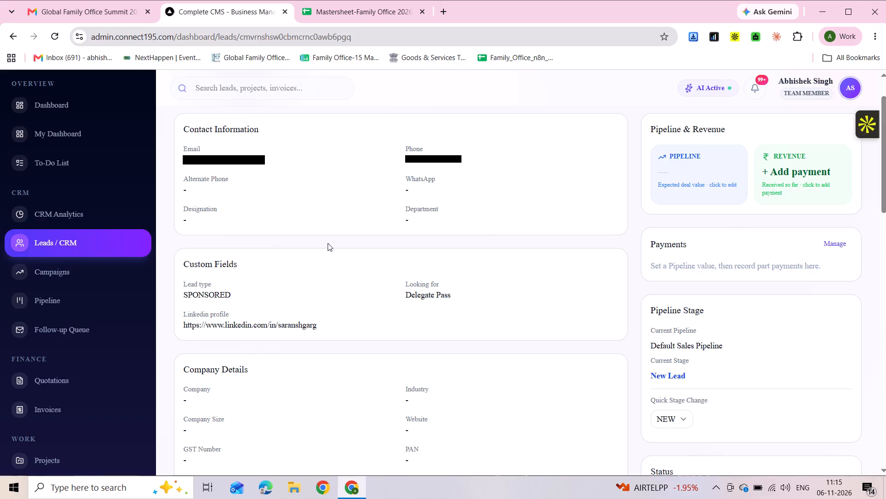
Change the pipeline stage of the Saransh lead to Proposal Sent.
scroll(328, 243, up, 3)
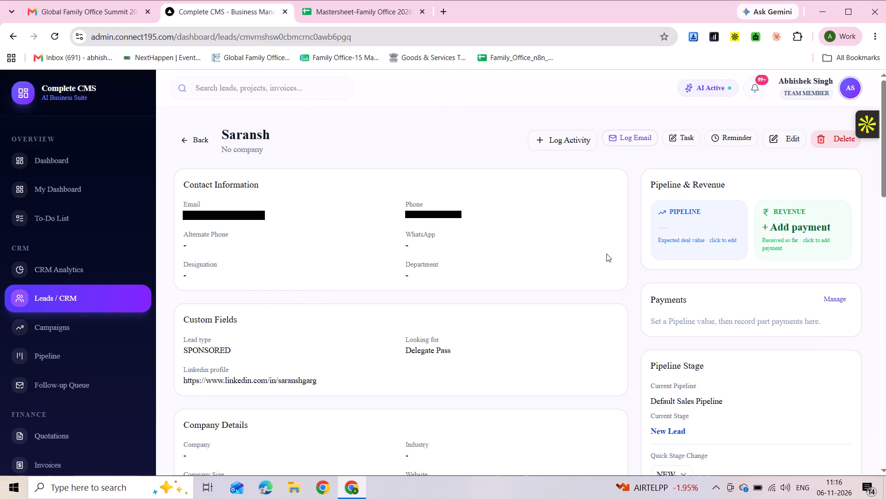
scroll(626, 402, down, 1)
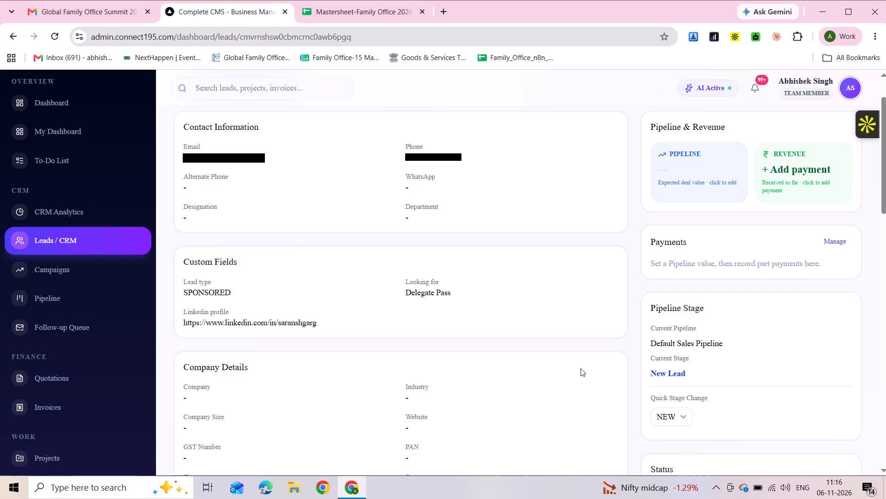
scroll(521, 364, up, 4)
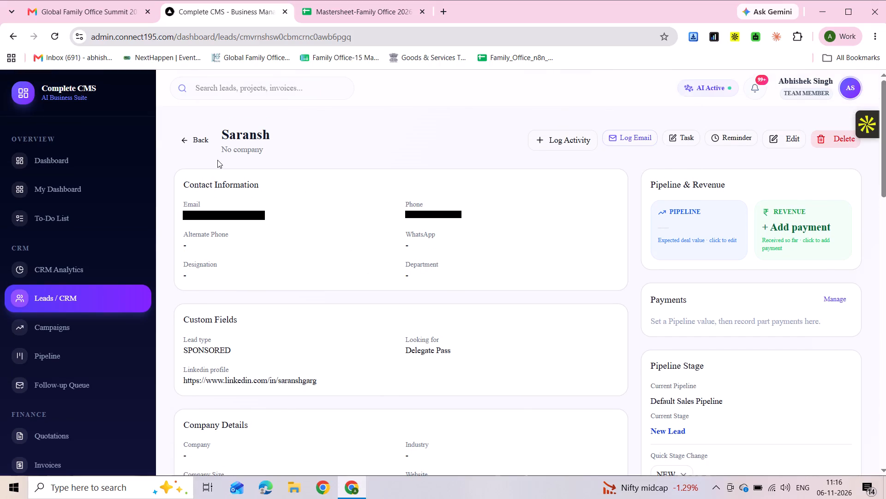
scroll(557, 333, down, 2)
click(671, 362)
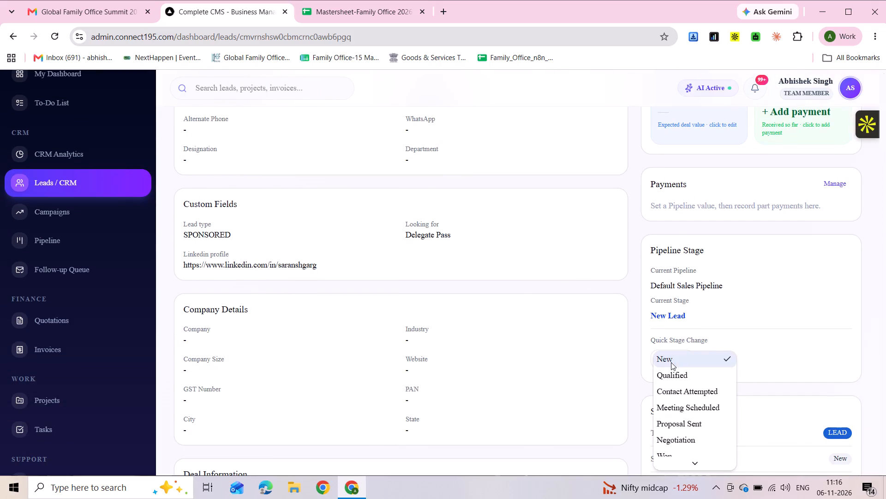
double_click(678, 430)
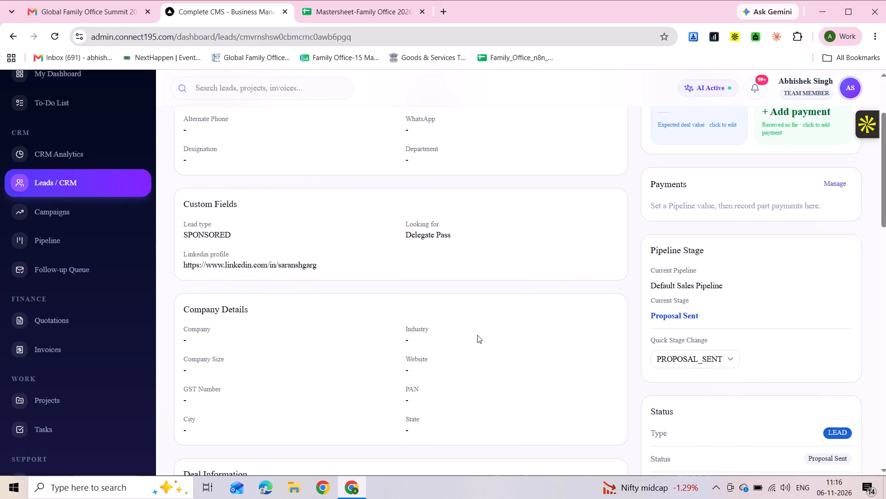
Post the note "Invitation note send" in the discussion on the Saransh lead.
scroll(464, 329, up, 4)
scroll(315, 241, down, 5)
scroll(353, 327, down, 4)
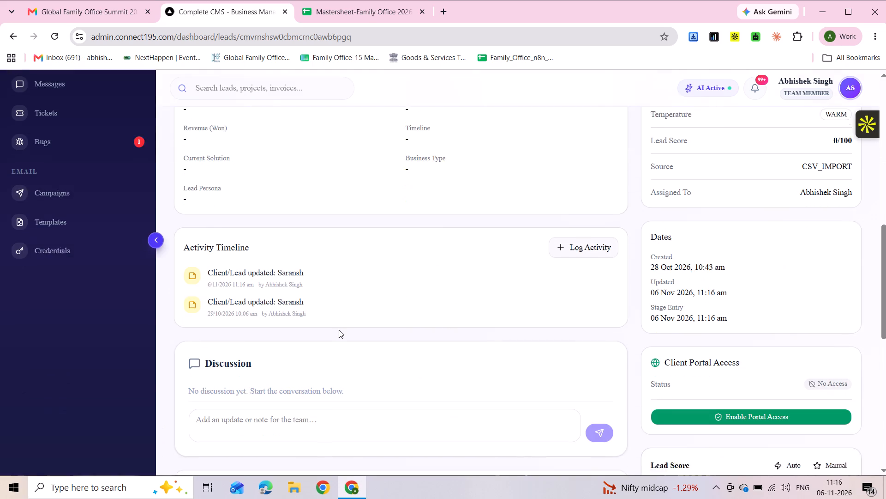
scroll(288, 362, down, 2)
click(305, 297)
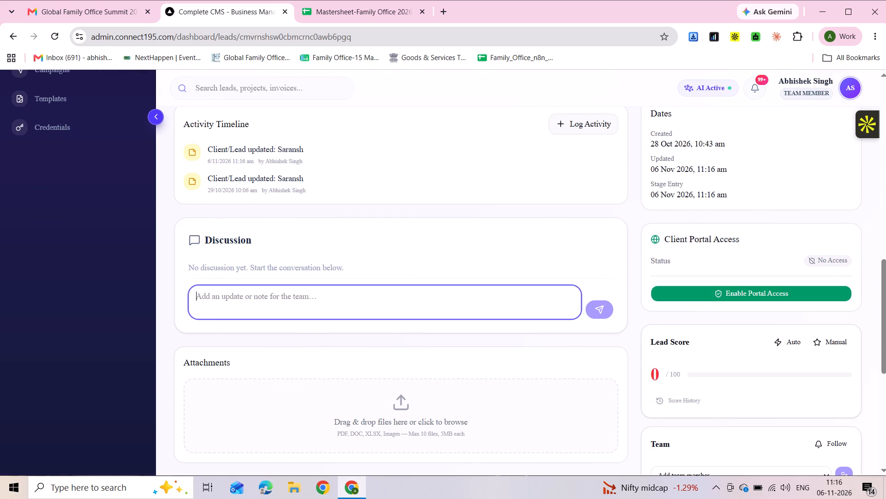
text(Invitation note send)
key(space)
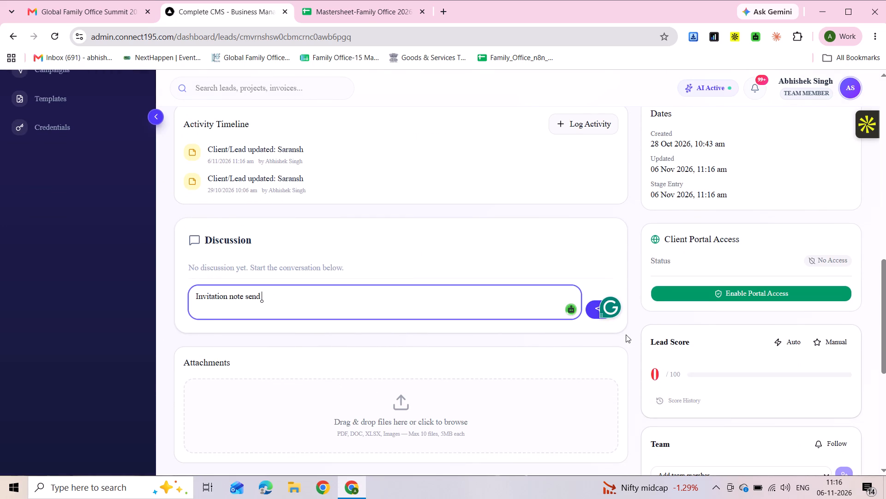
click(595, 312)
Return to the campaign's lead list and clear the "Saransh" search to browse the remaining new leads.
scroll(450, 275, up, 5)
scroll(285, 73, up, 2)
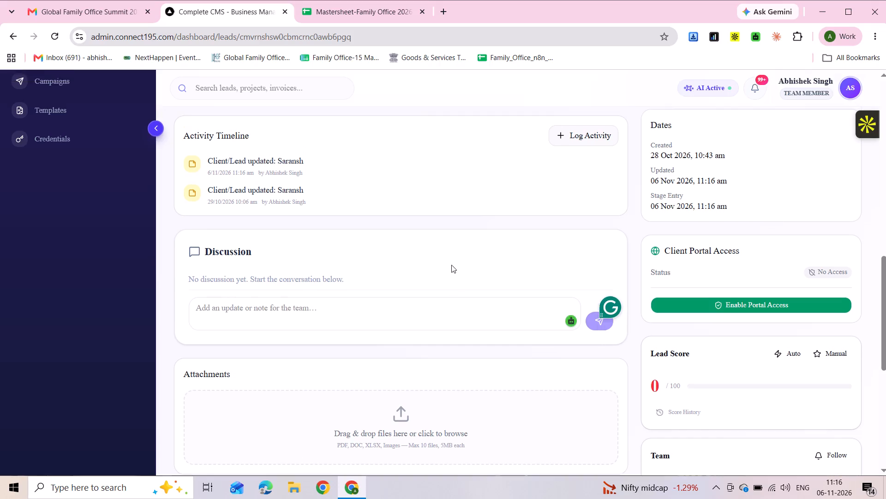
scroll(451, 265, up, 5)
click(192, 140)
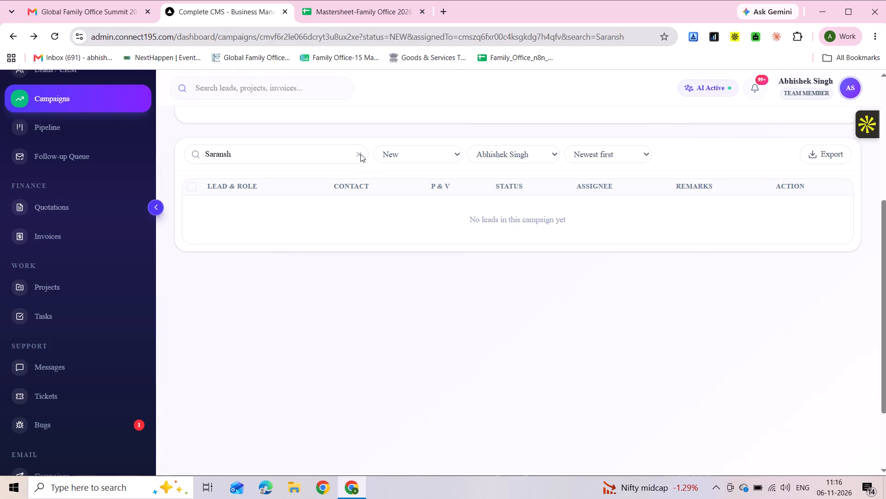
click(358, 154)
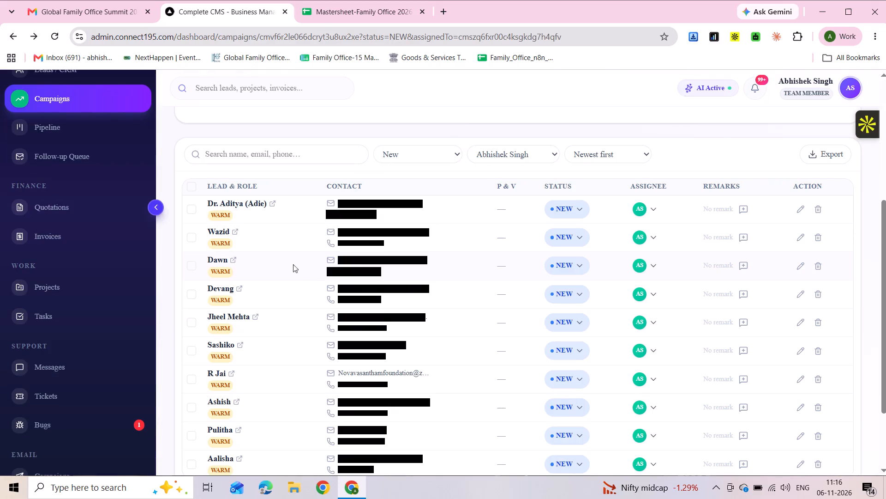
scroll(253, 347, down, 4)
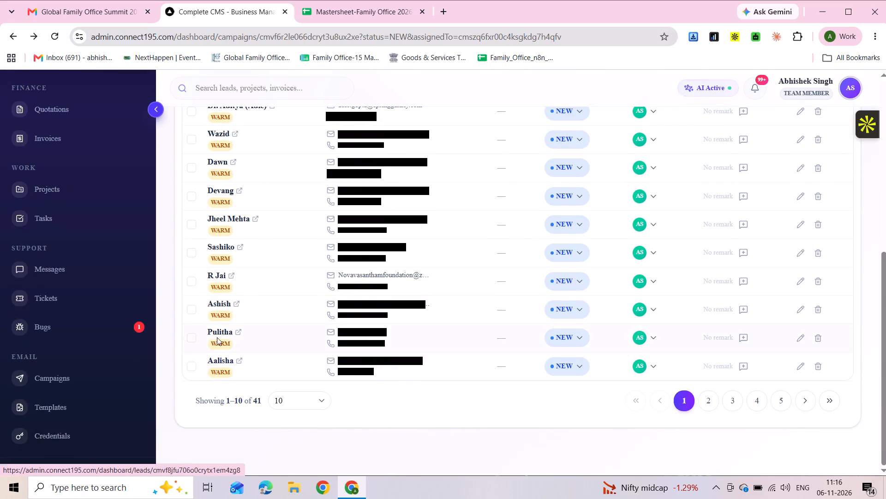
Open the Ashish lead from the campaign's new leads and copy the email address in its contact information.
double_click(219, 303)
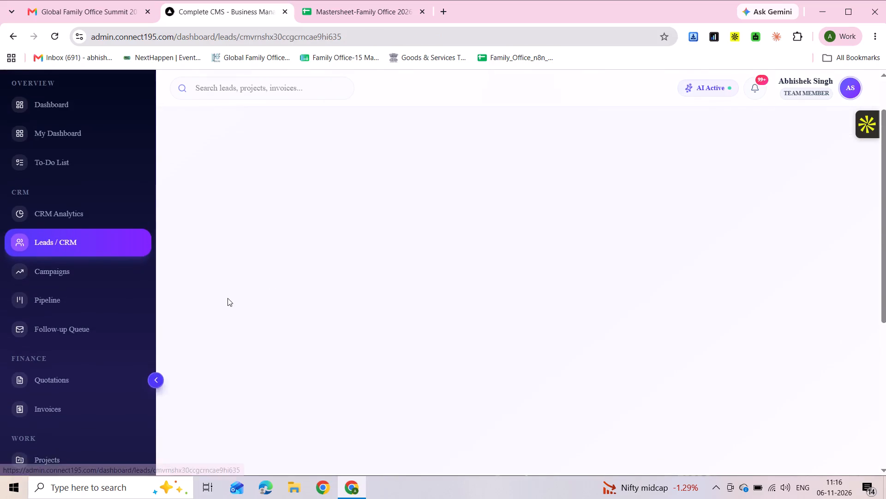
click(308, 160)
drag(306, 160, 235, 160)
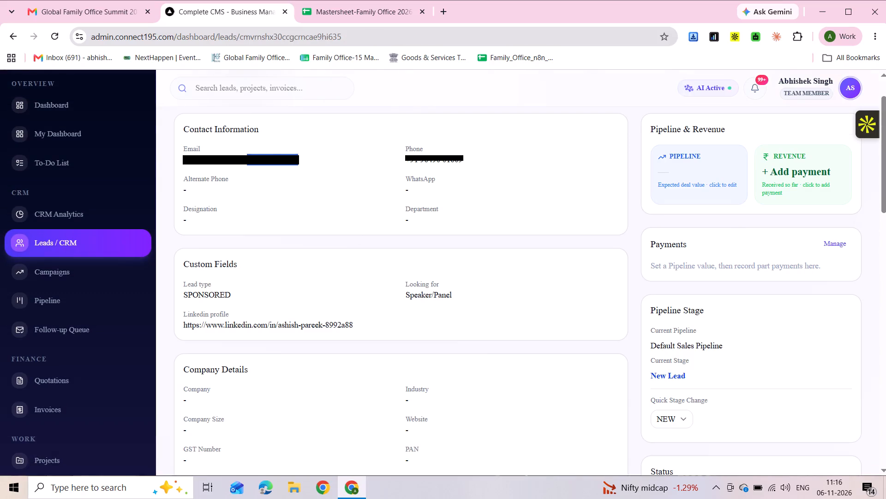
drag(235, 160, 195, 164)
double_click(195, 164)
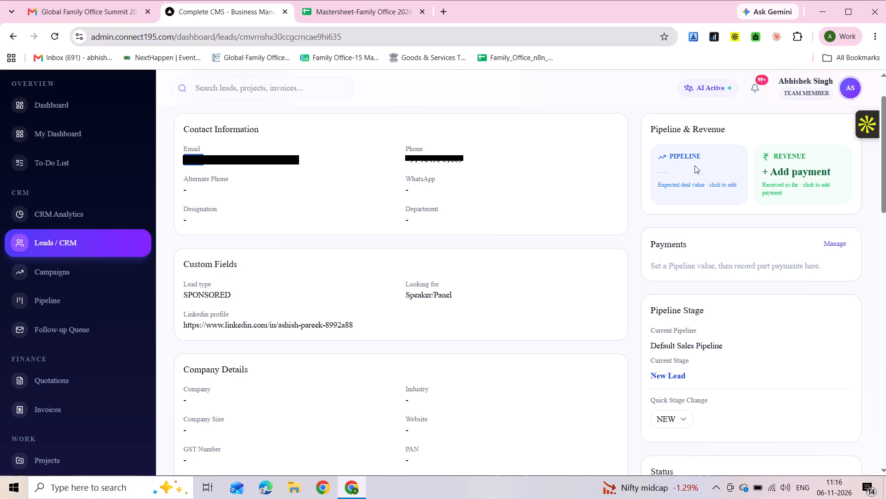
click(305, 162)
click(302, 162)
drag(270, 158, 239, 156)
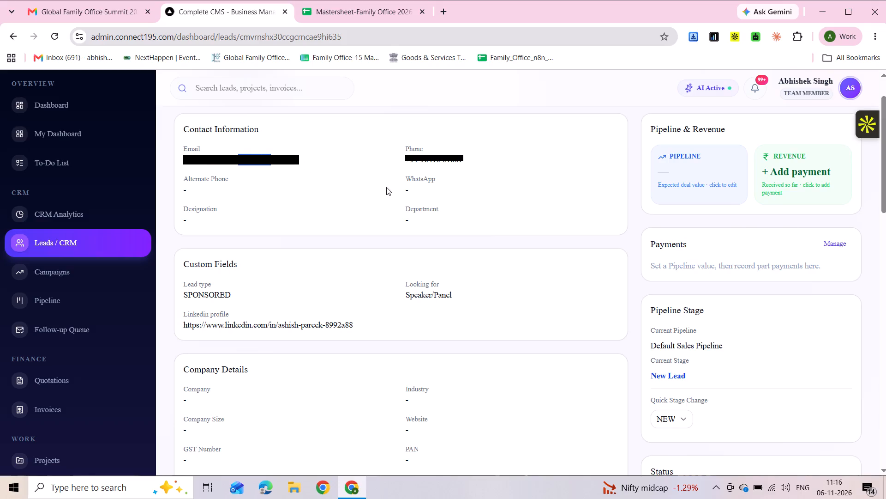
click(383, 185)
click(303, 159)
drag(303, 159, 207, 149)
right_click(244, 159)
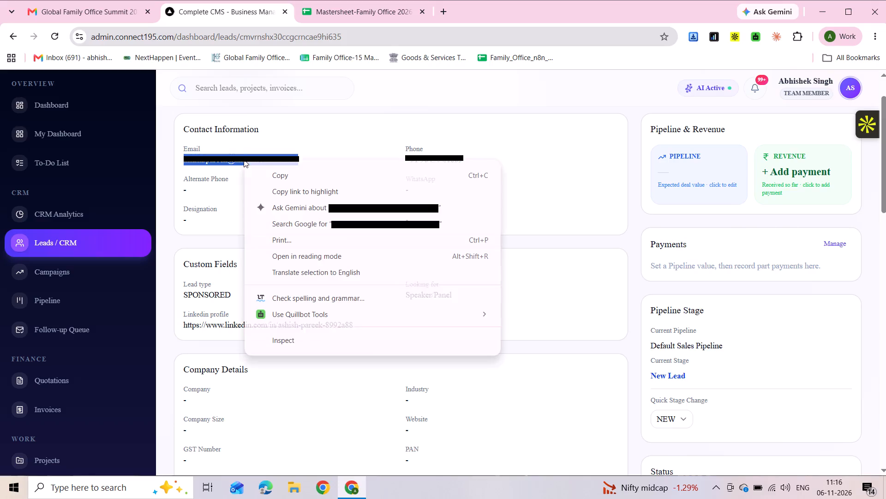
click(270, 173)
click(41, 6)
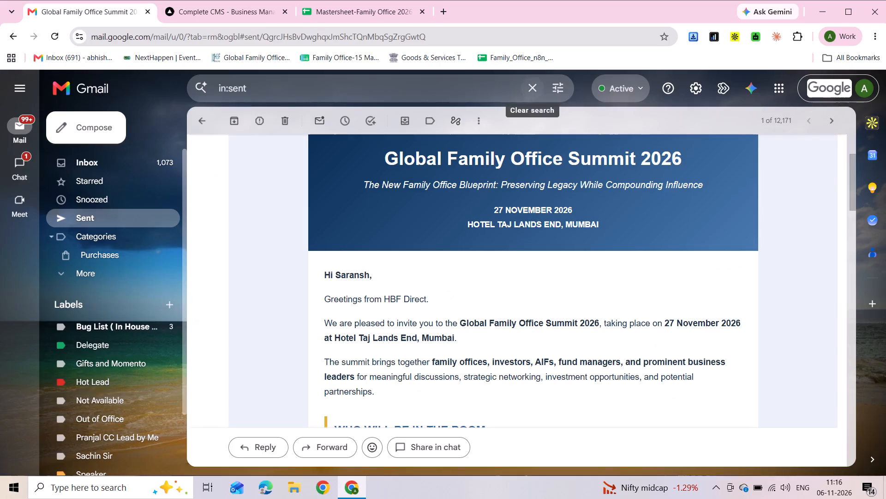
click(528, 85)
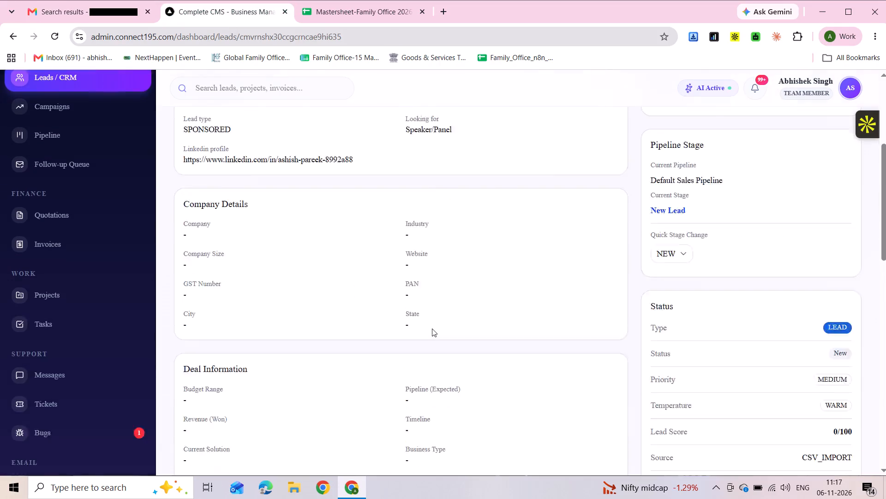
scroll(428, 327, down, 4)
scroll(425, 329, up, 7)
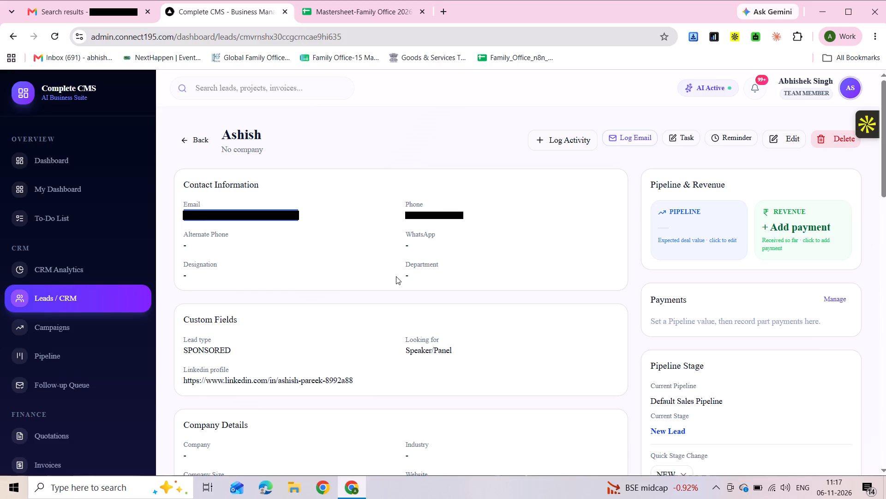
Copy the LinkedIn profile link from the Ashish lead, view that profile in a new browser tab, and close it.
scroll(417, 259, up, 6)
drag(356, 379, 185, 386)
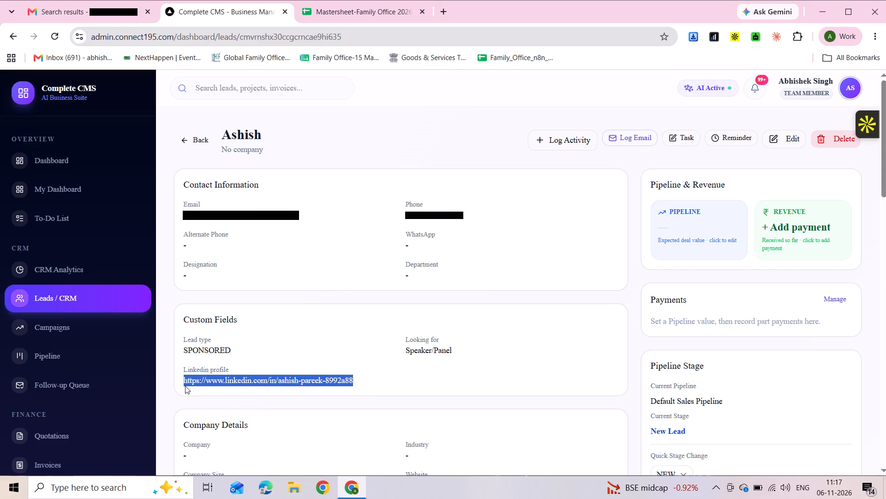
drag(185, 386, 185, 386)
right_click(246, 380)
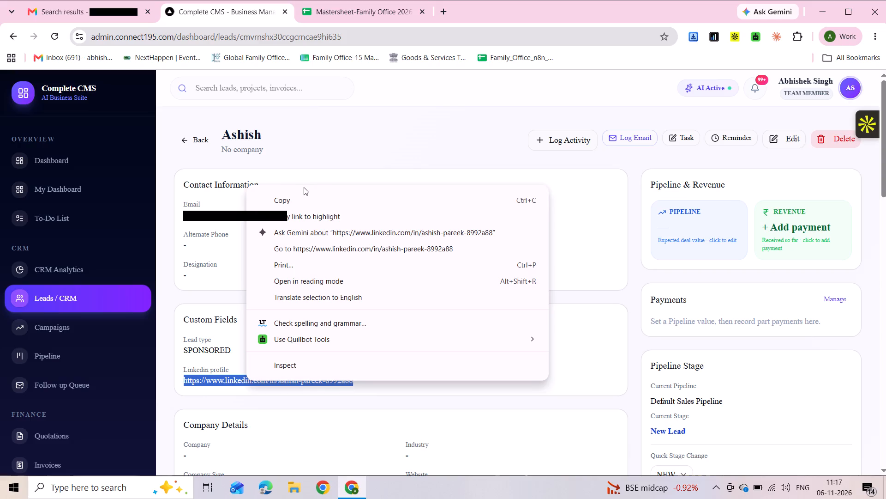
click(299, 200)
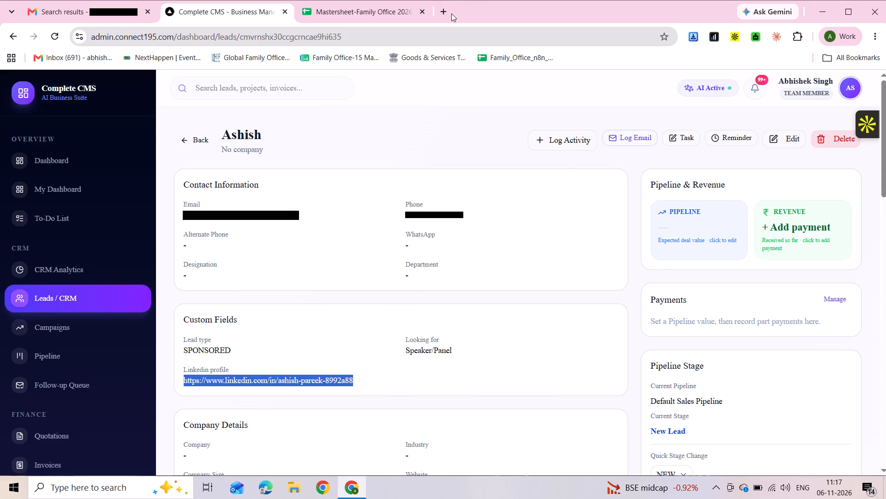
click(446, 12)
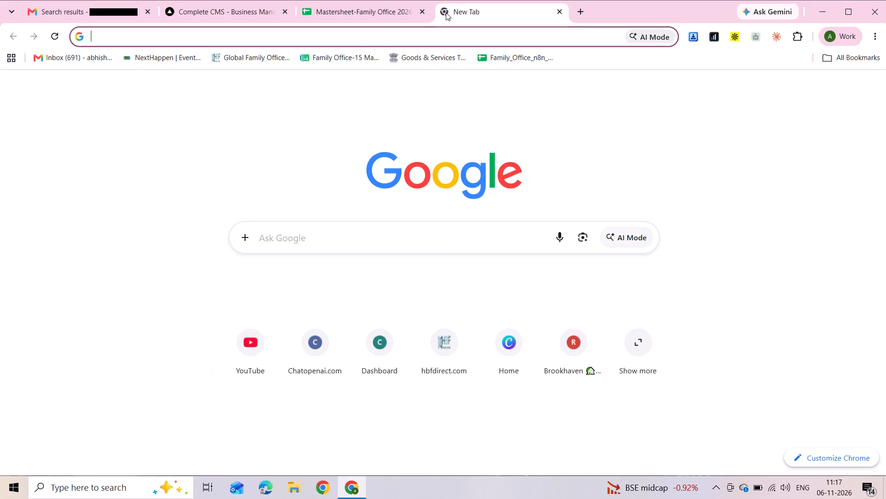
key(ctrl+v)
key(Return)
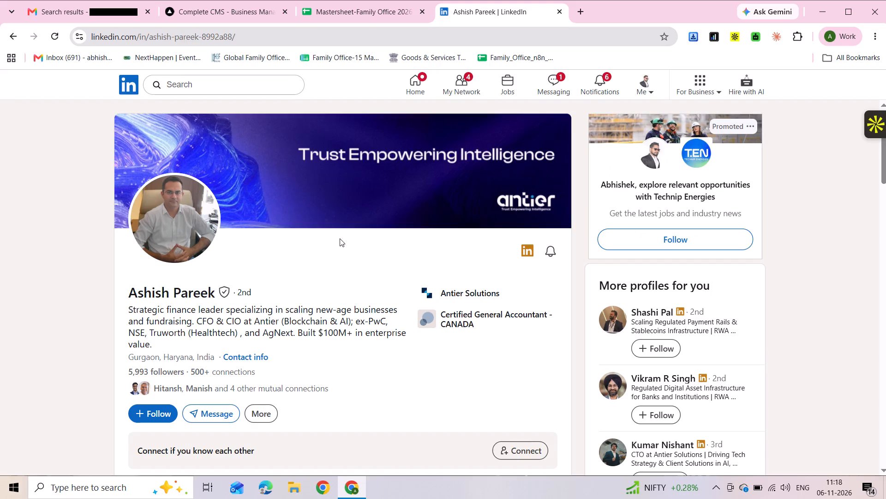
click(557, 11)
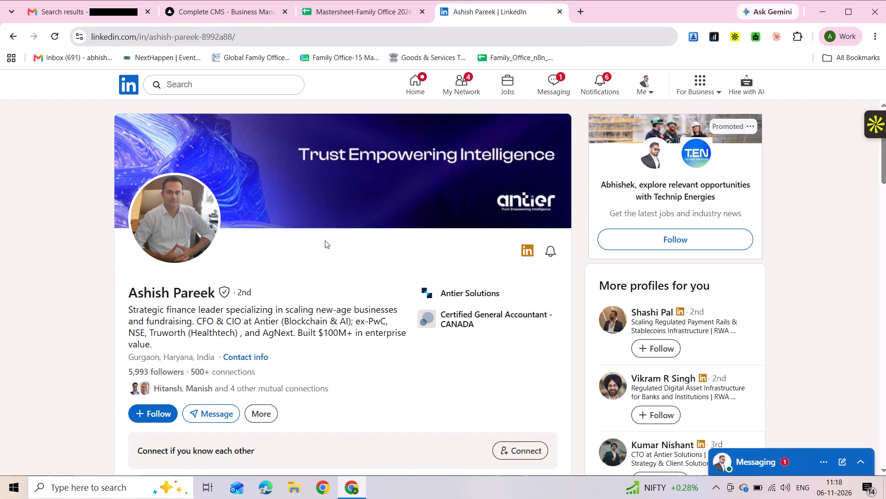
Change the pipeline stage of the Ashish lead to Lost.
scroll(754, 403, down, 3)
click(680, 302)
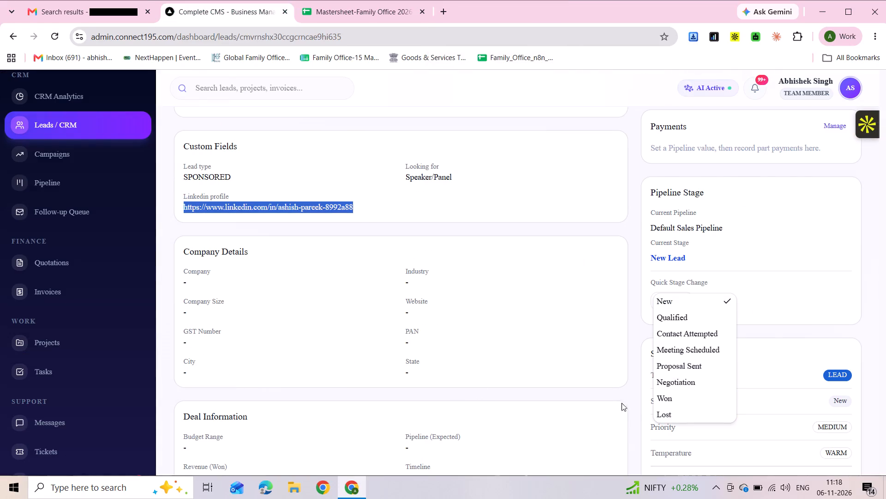
click(673, 414)
Write the note "Preoccupied Scdule" in the discussion on the Ashish lead.
scroll(392, 358, down, 6)
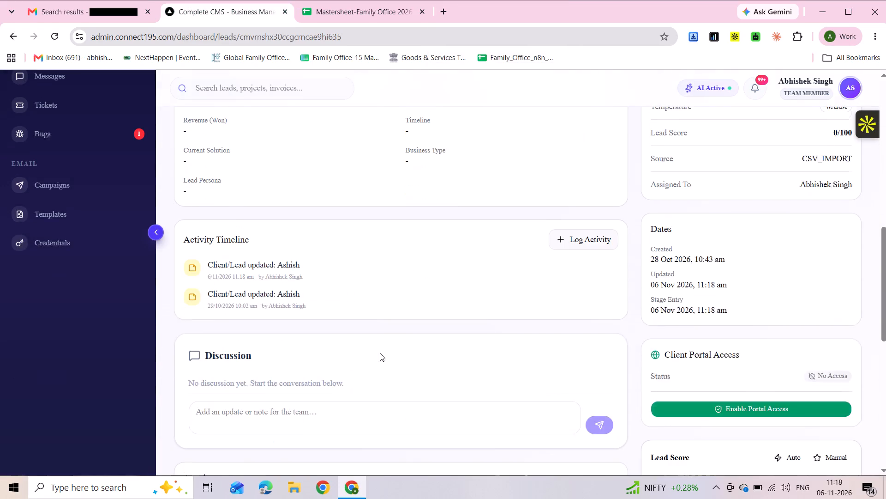
click(255, 417)
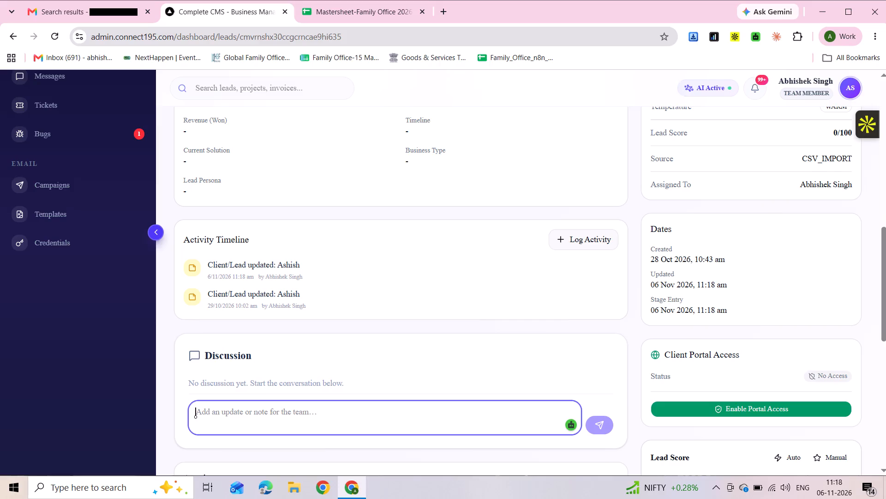
text(Pre)
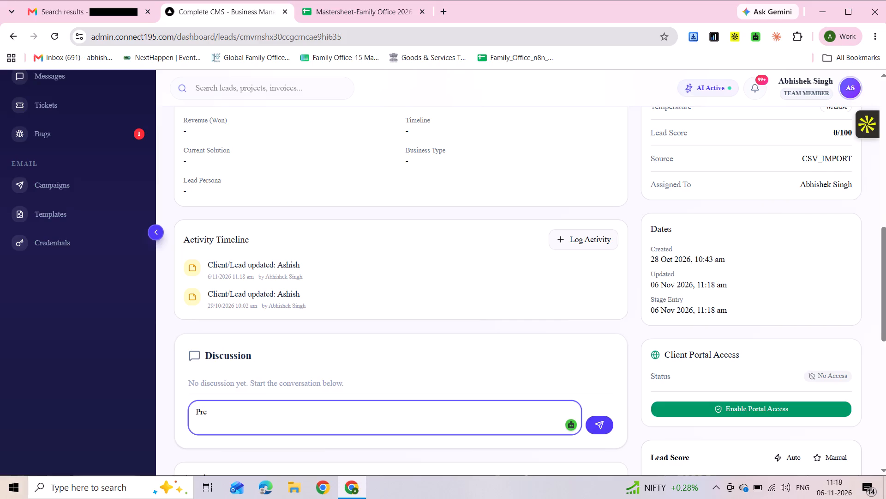
key(o)
key(c)
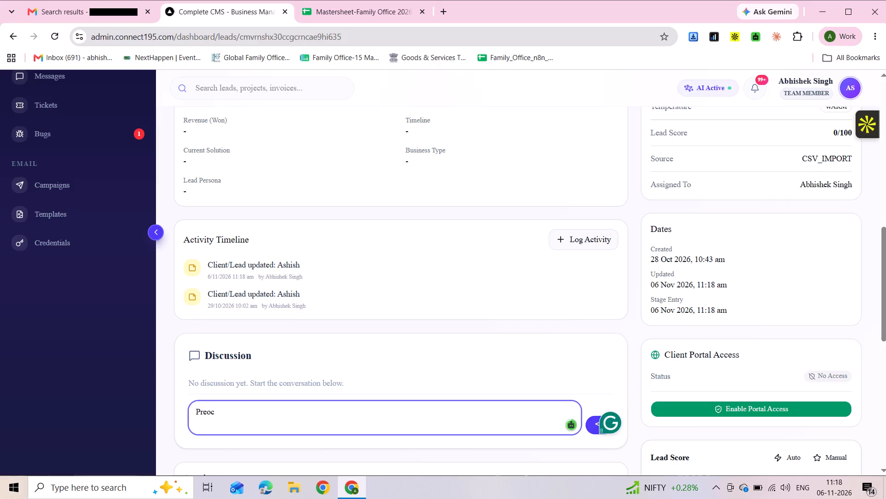
text(cupied)
key(space)
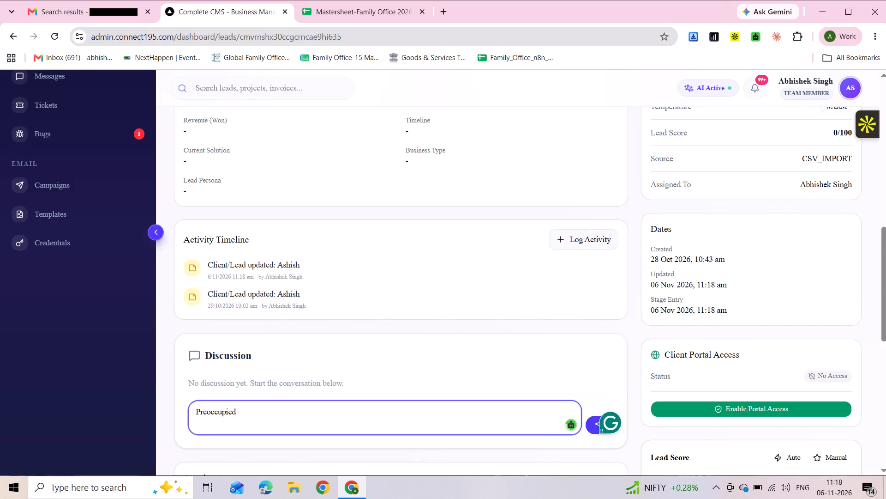
text(Scd)
text(ule)
key(space)
scroll(343, 365, up, 5)
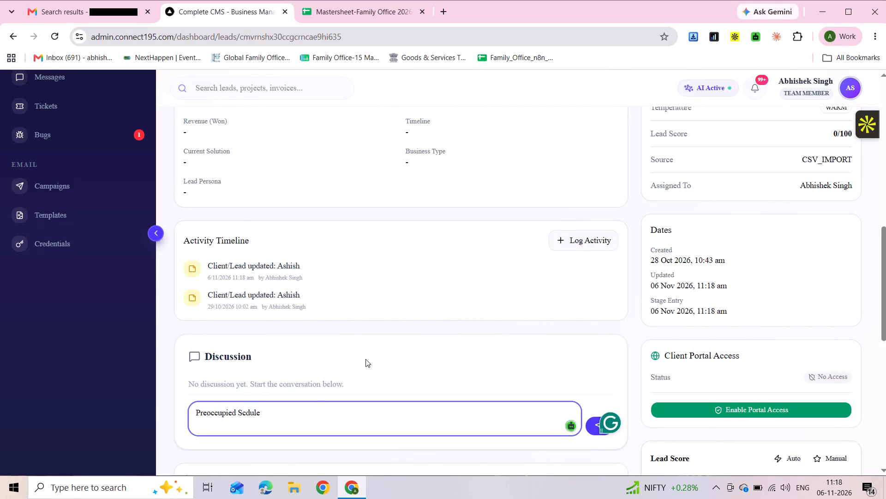
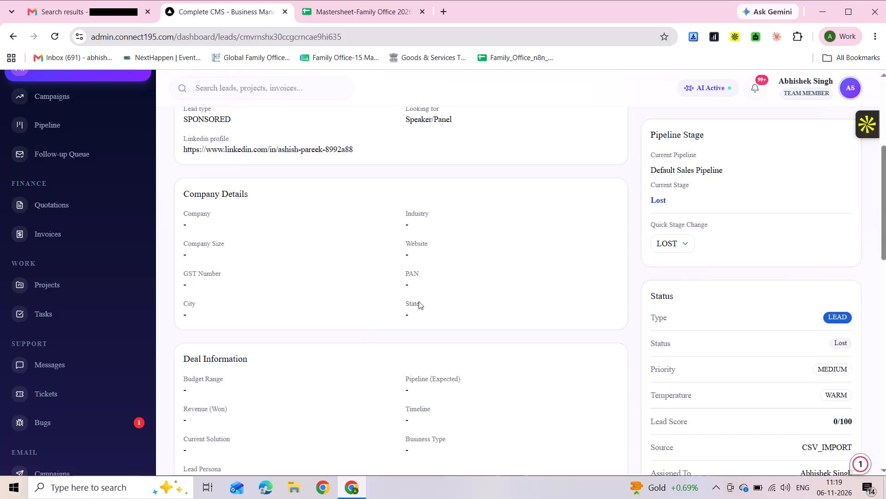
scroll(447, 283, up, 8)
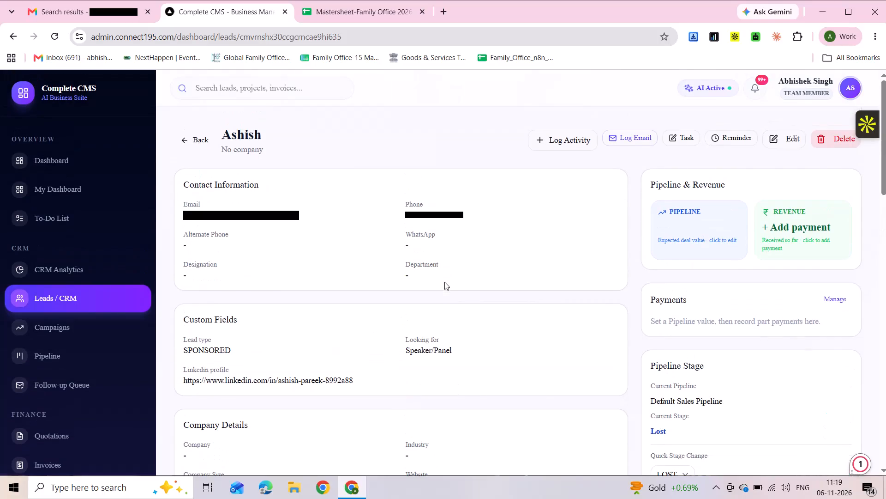
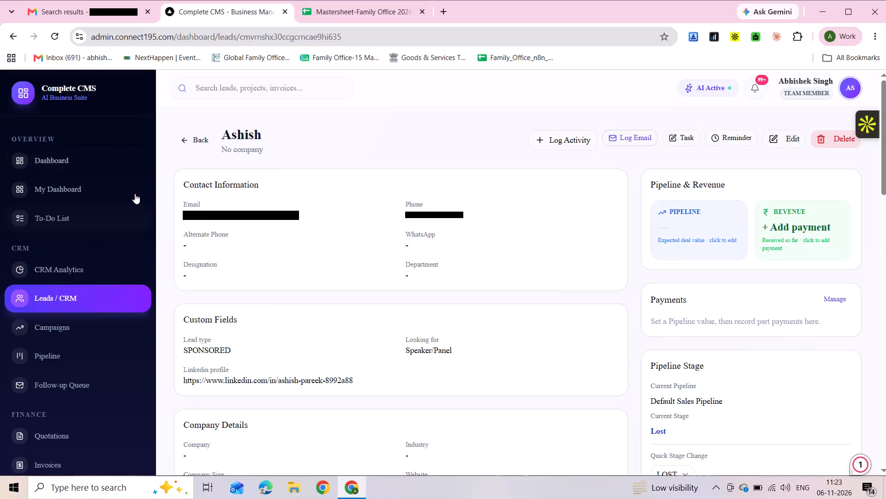
Return from Ashish's record to the campaign's new leads and open the lead Tanvi.
scroll(239, 178, down, 2)
scroll(202, 147, up, 4)
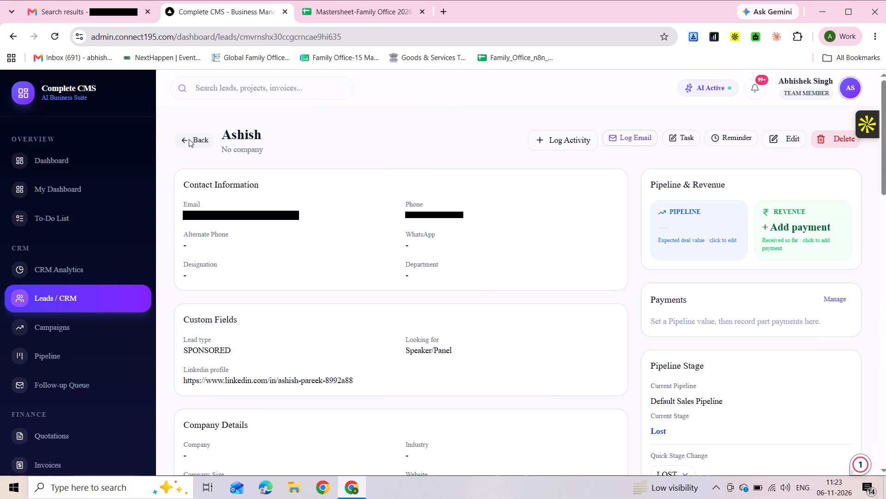
click(182, 139)
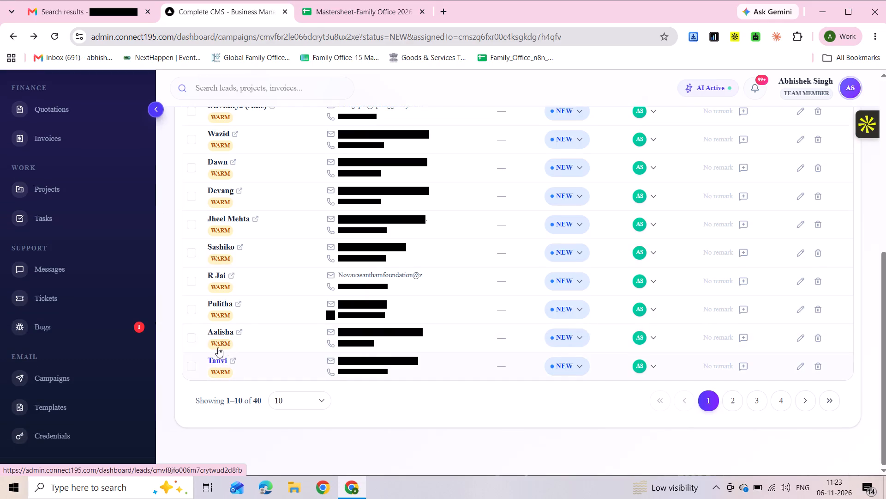
click(220, 360)
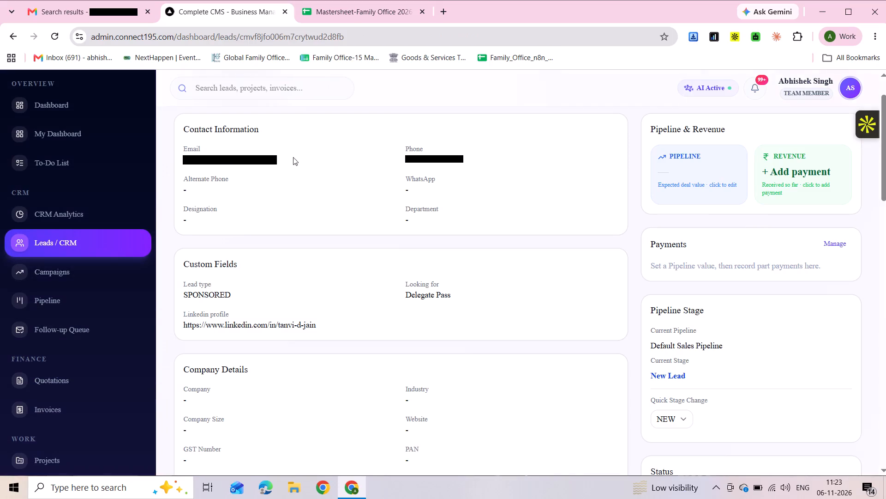
Open the LinkedIn profile address from Tanvi's custom fields in a new tab.
drag(324, 326, 184, 334)
right_click(221, 331)
click(257, 150)
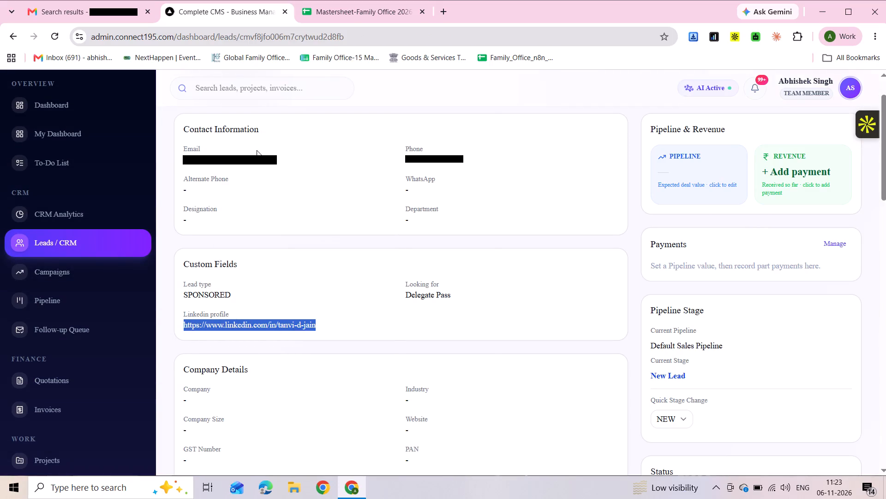
Open Tanvi's LinkedIn profile in a new tab using the copied profile address.
click(445, 12)
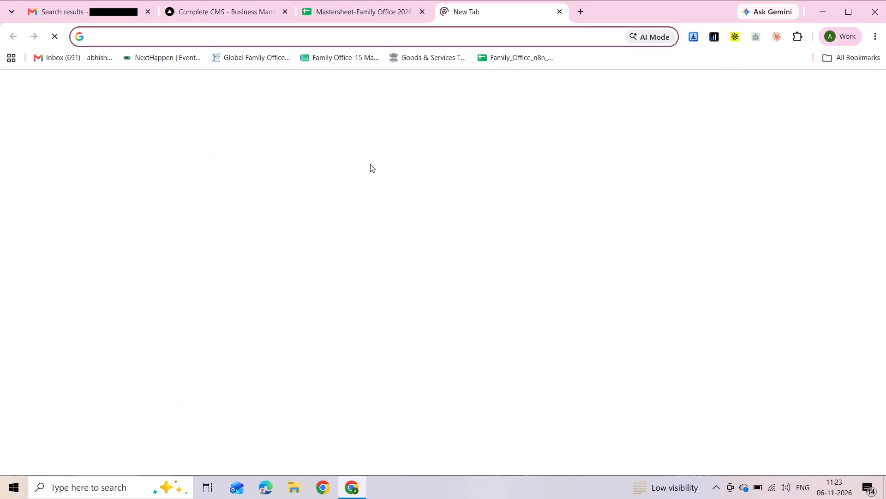
key(ctrl+v)
key(Return)
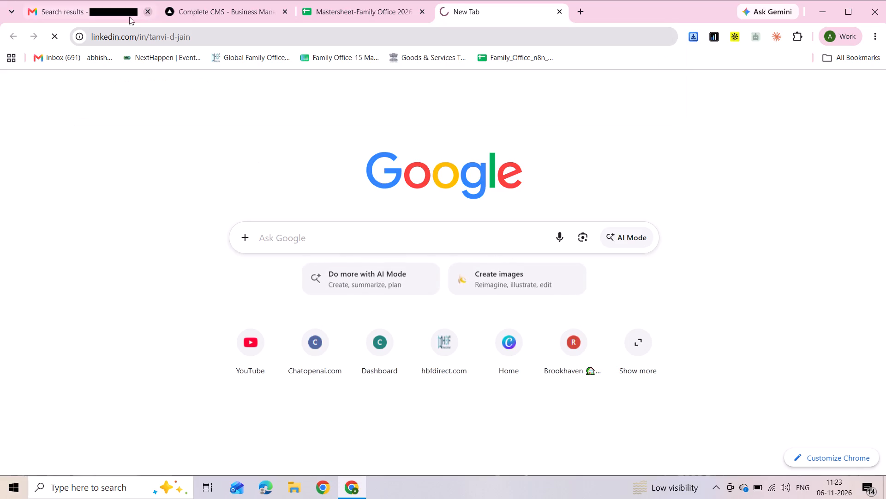
click(222, 16)
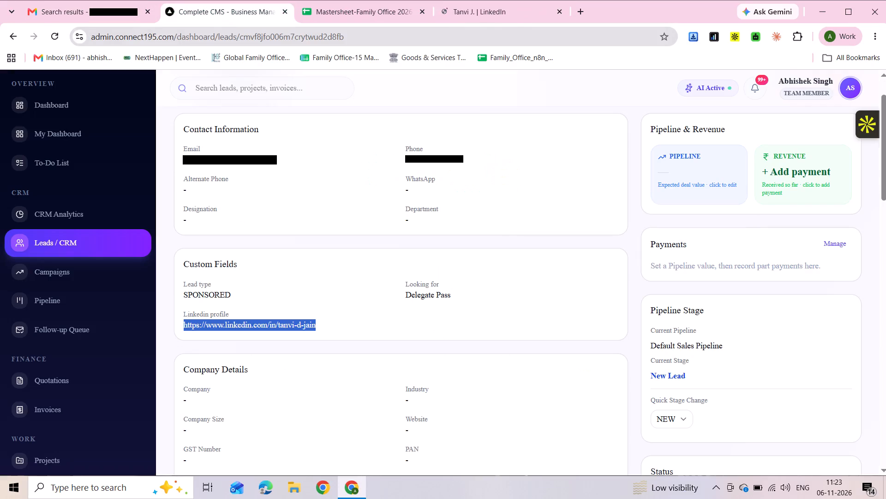
drag(281, 158, 183, 162)
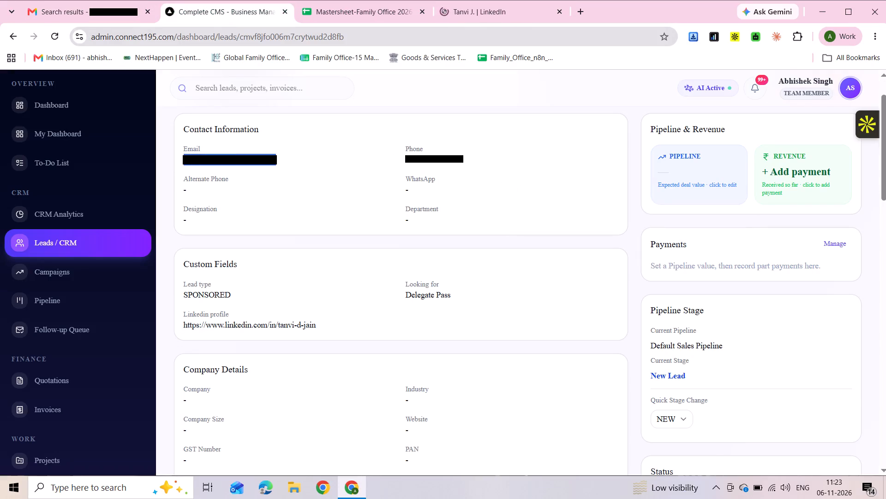
key(ctrl+c)
double_click(74, 6)
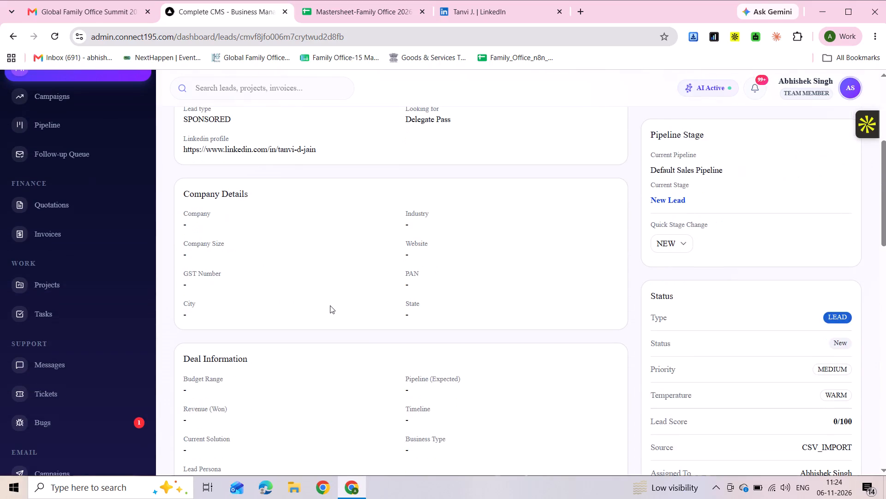
Review Tanvi's lead record, including company details, deal information, activity timeline and discussion.
scroll(330, 305, up, 1)
scroll(330, 305, down, 9)
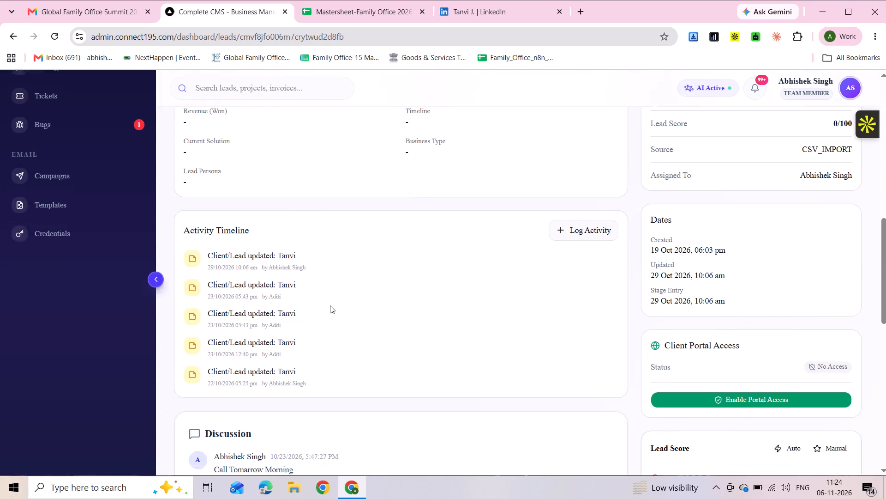
scroll(353, 328, up, 11)
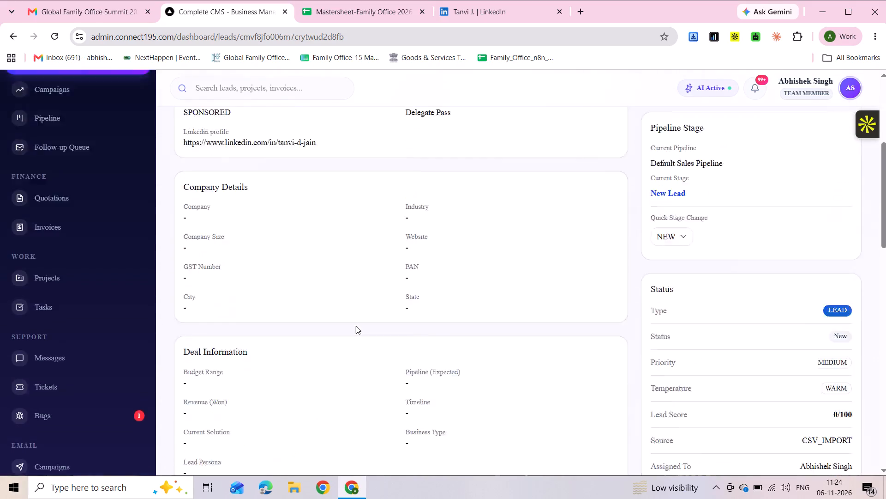
scroll(356, 326, up, 6)
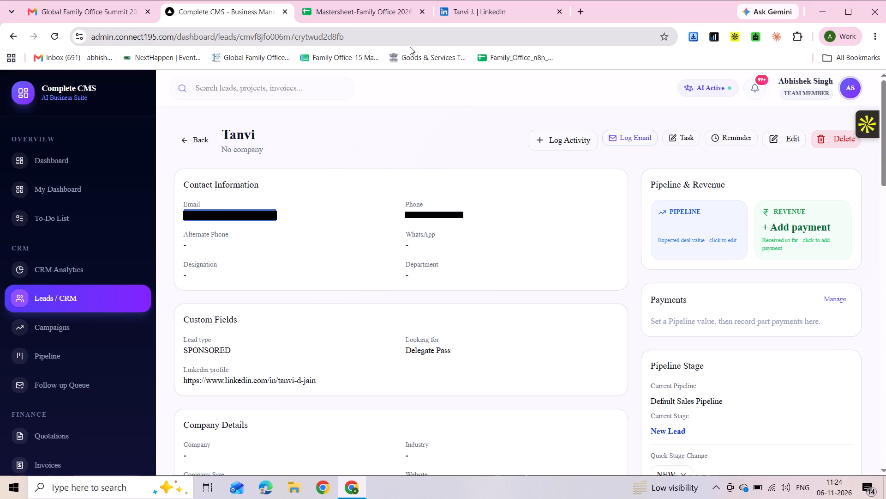
Examine Tanvi's LinkedIn profile, including the headline, About, Activity and Experience sections.
double_click(486, 8)
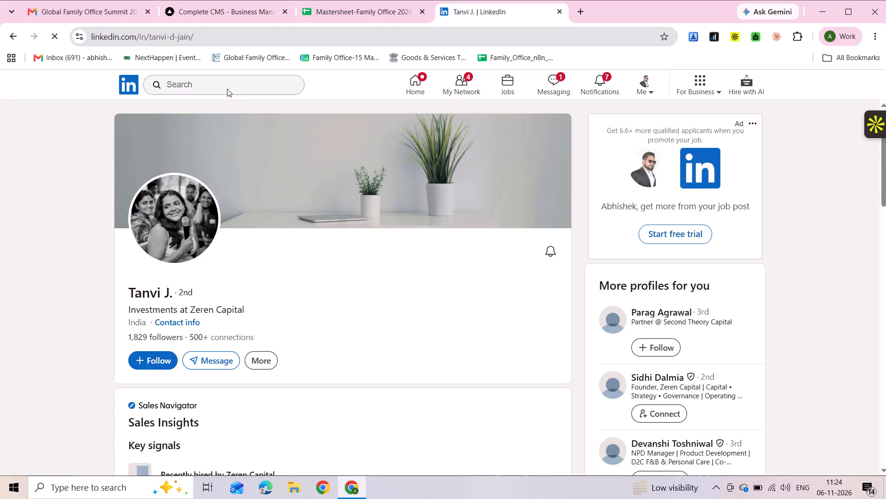
click(221, 9)
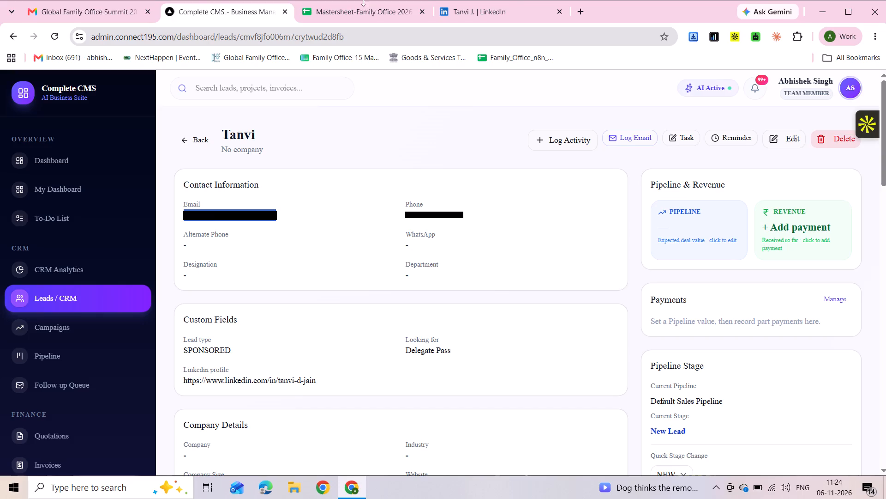
click(494, 0)
click(486, 9)
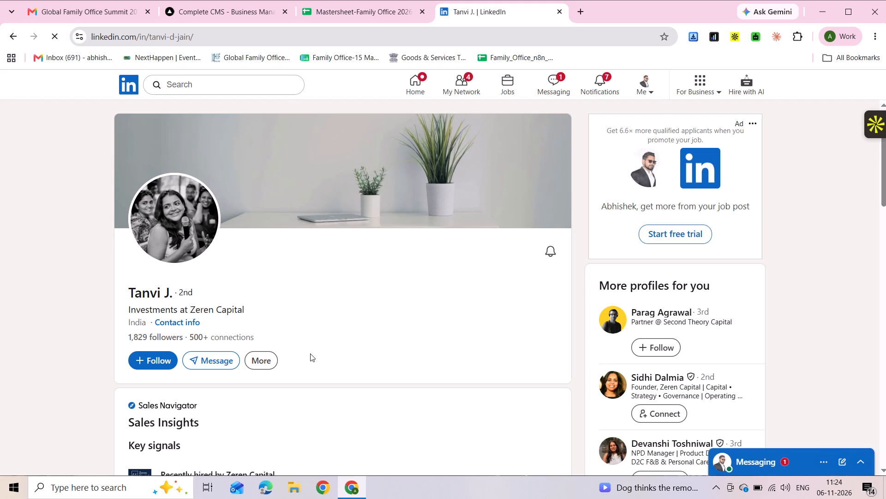
scroll(328, 329, down, 3)
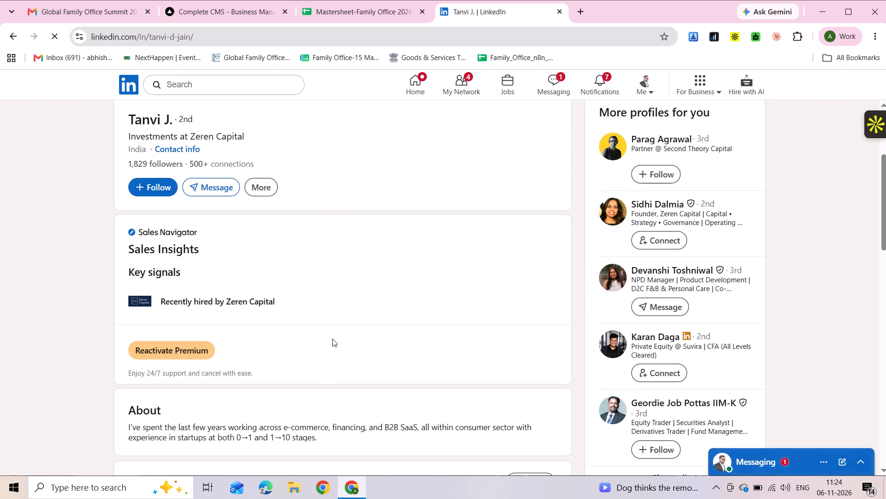
scroll(336, 345, down, 3)
scroll(336, 347, up, 1)
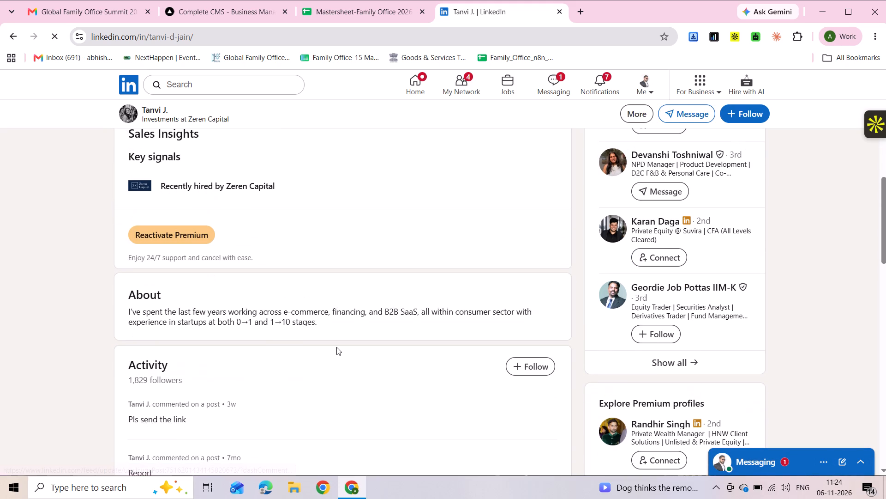
scroll(336, 347, down, 2)
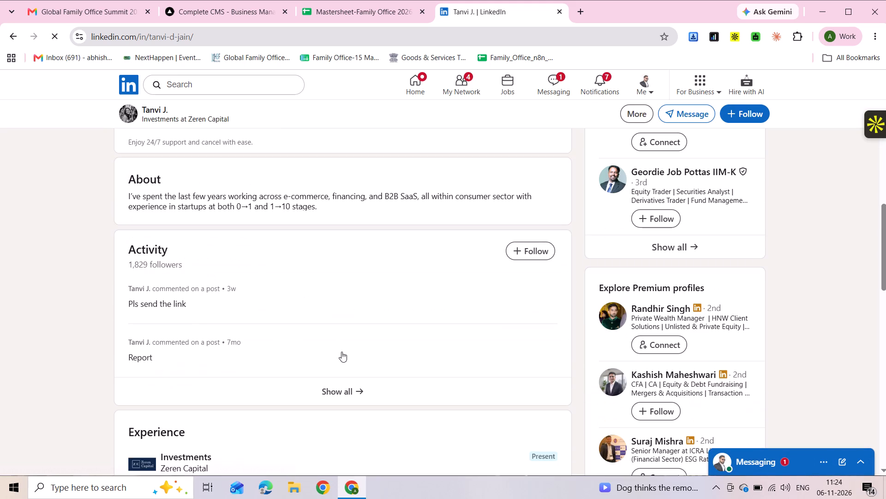
scroll(345, 348, down, 2)
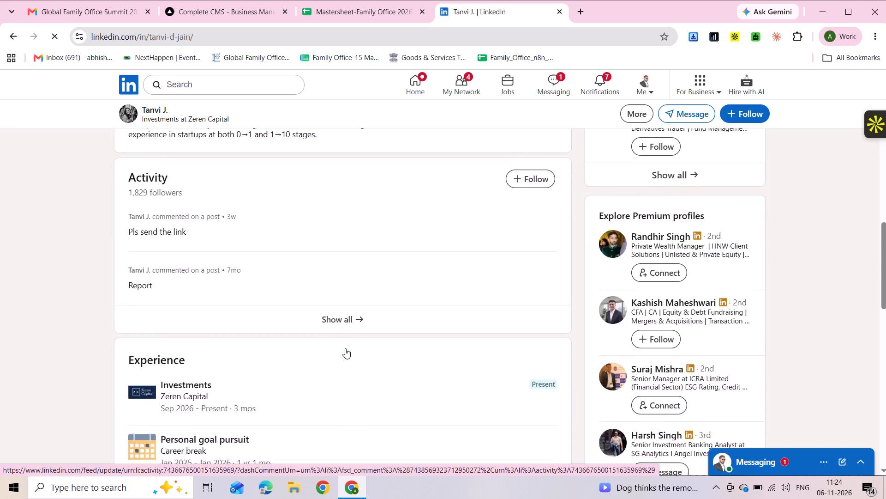
scroll(345, 348, down, 1)
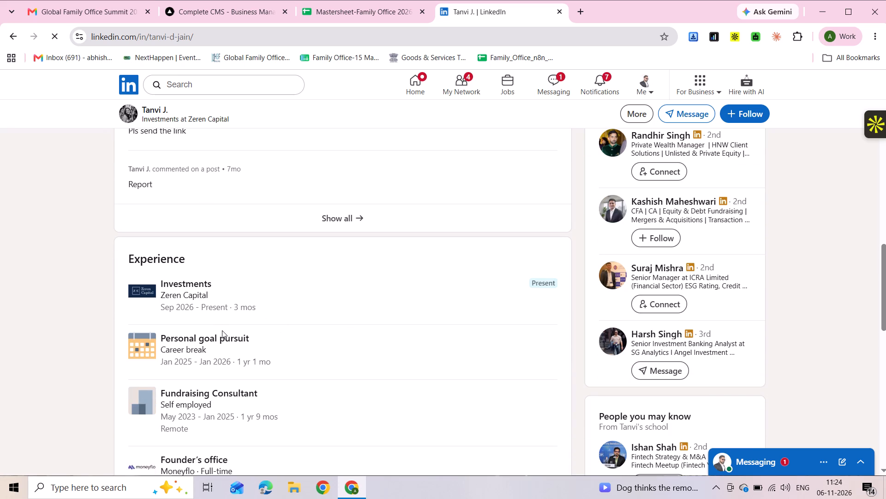
scroll(272, 250, up, 13)
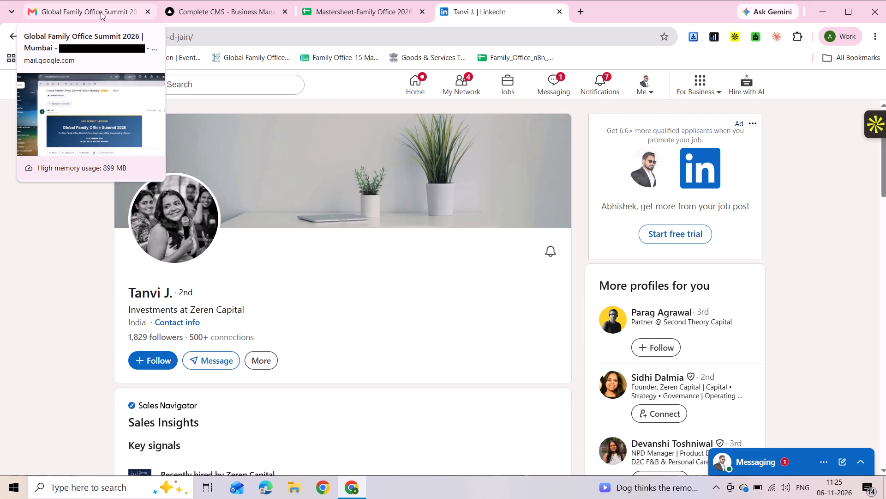
Change Tanvi's pipeline stage in the CRM record to Proposal Sent.
double_click(208, 3)
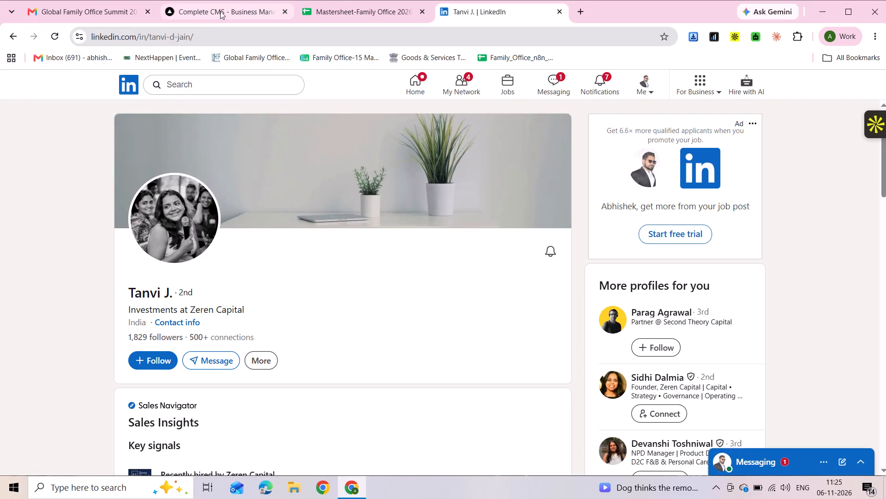
double_click(220, 11)
scroll(425, 302, down, 11)
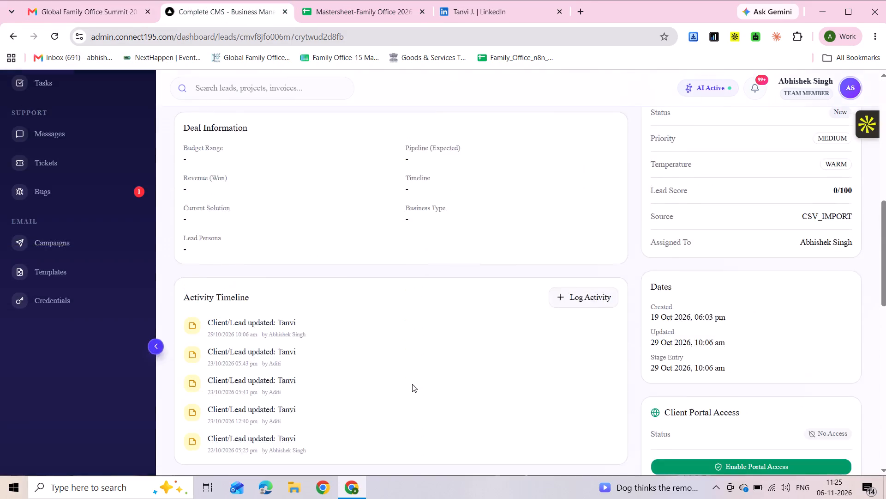
scroll(418, 382, up, 12)
scroll(656, 381, down, 2)
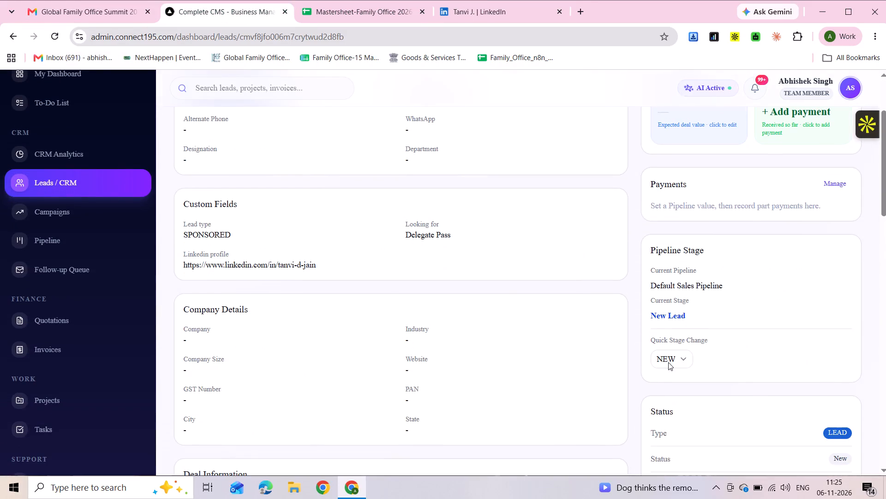
click(671, 359)
click(672, 420)
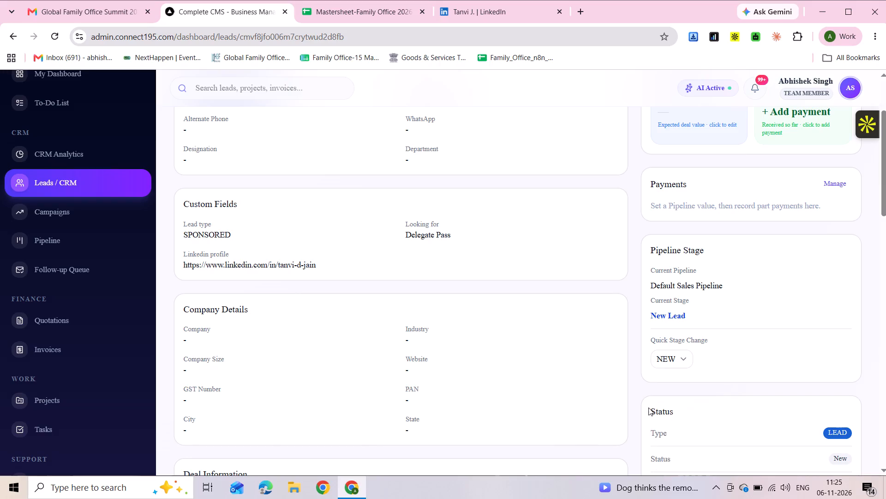
click(673, 359)
click(587, 353)
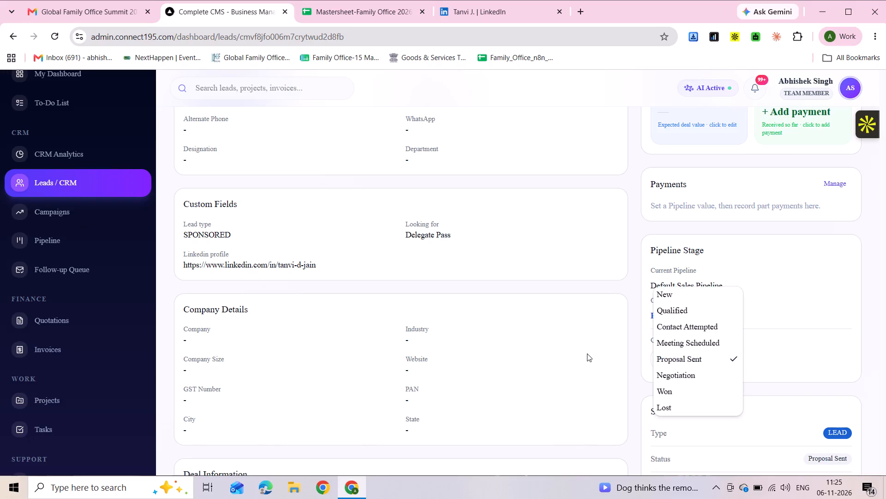
Return to the campaign's new leads and open the lead Aalisha.
scroll(256, 183, up, 5)
click(189, 136)
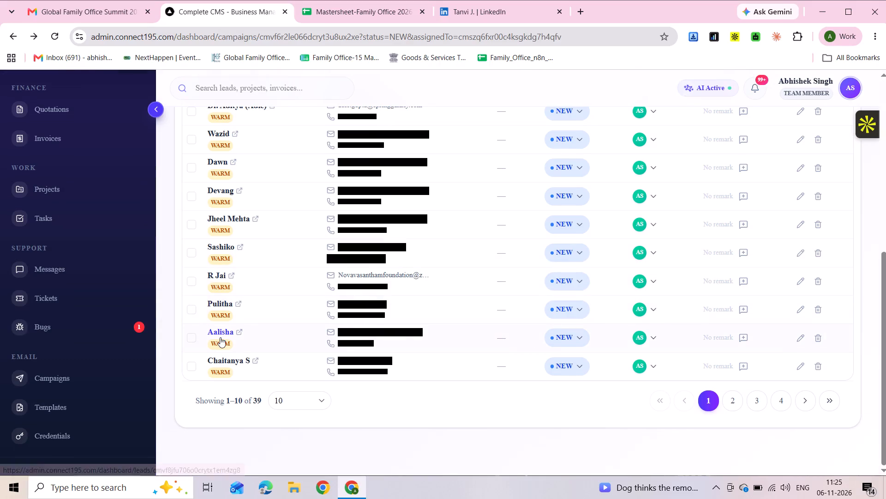
click(221, 335)
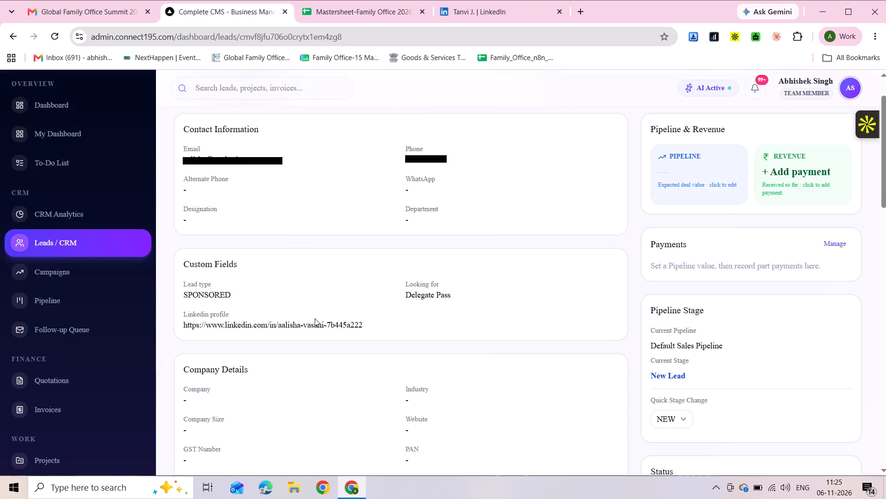
Copy the LinkedIn profile address from Aalisha's record and load it in the existing LinkedIn tab.
scroll(317, 321, down, 1)
click(388, 263)
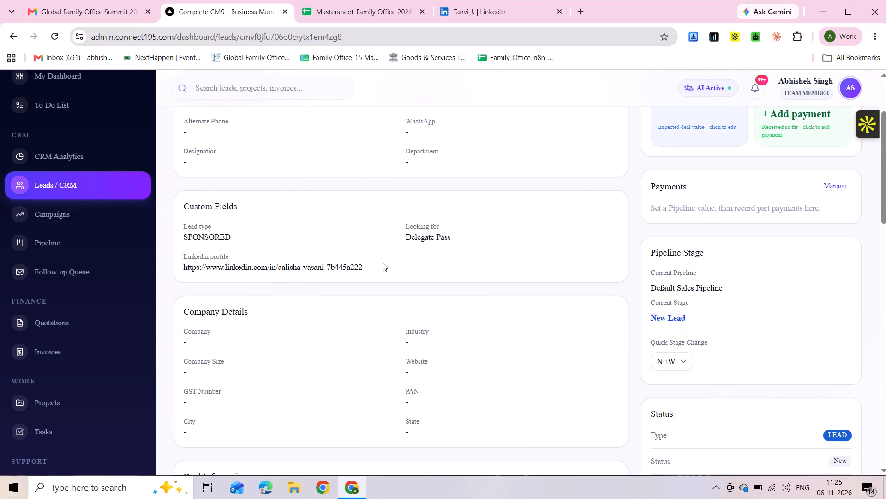
drag(374, 261, 360, 258)
drag(348, 256, 262, 248)
click(367, 267)
drag(364, 266, 244, 258)
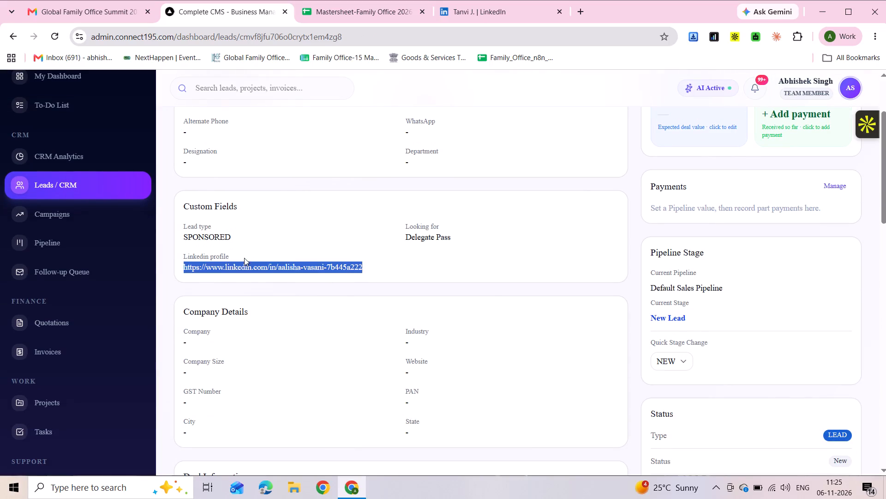
drag(244, 258, 200, 261)
drag(198, 266, 179, 271)
click(275, 294)
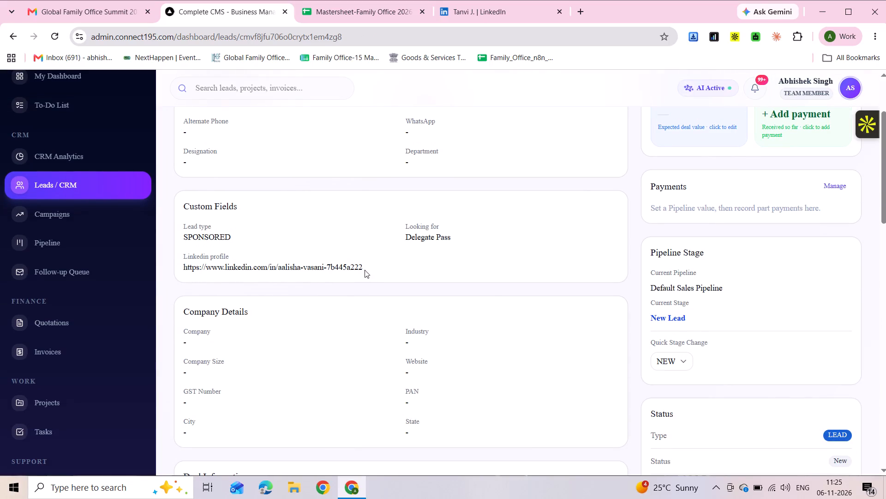
click(365, 265)
drag(365, 265, 192, 272)
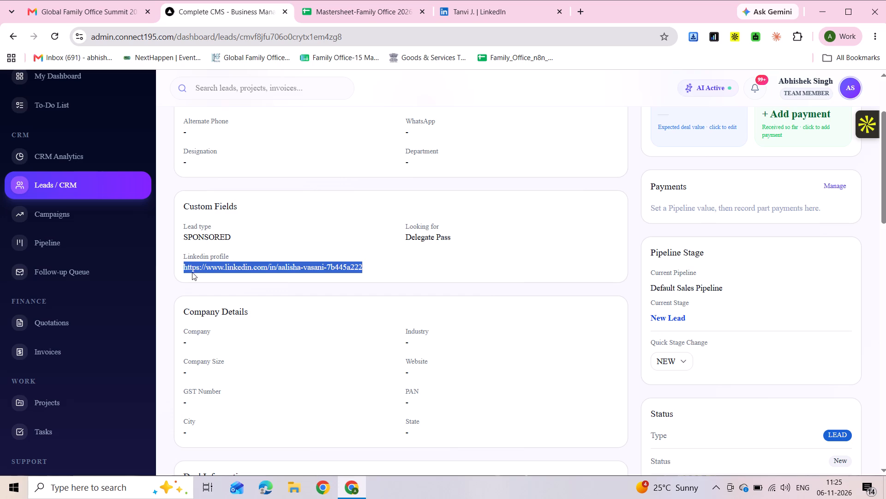
drag(192, 272, 183, 272)
key(ctrl+c)
key(ctrl+c)
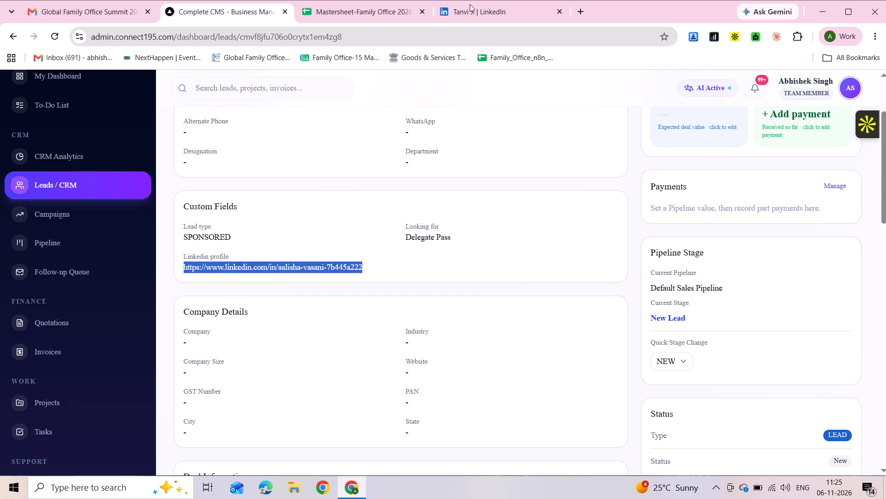
click(470, 5)
click(209, 35)
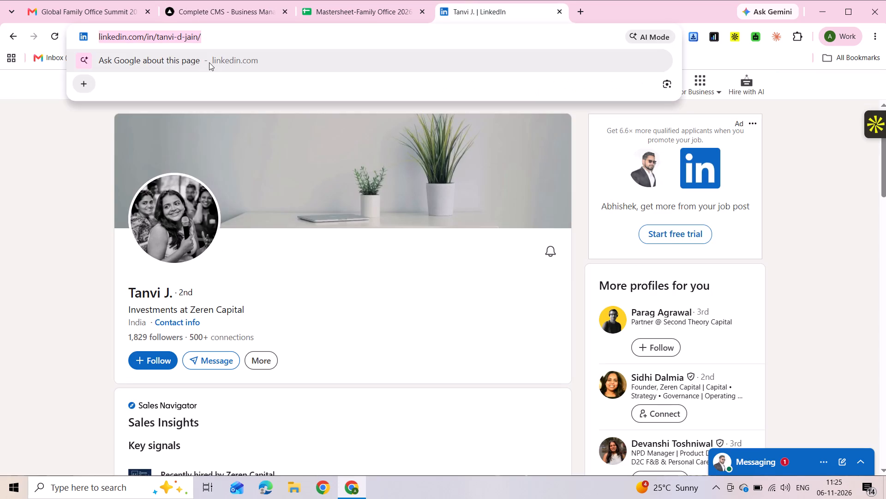
key(ctrl+v)
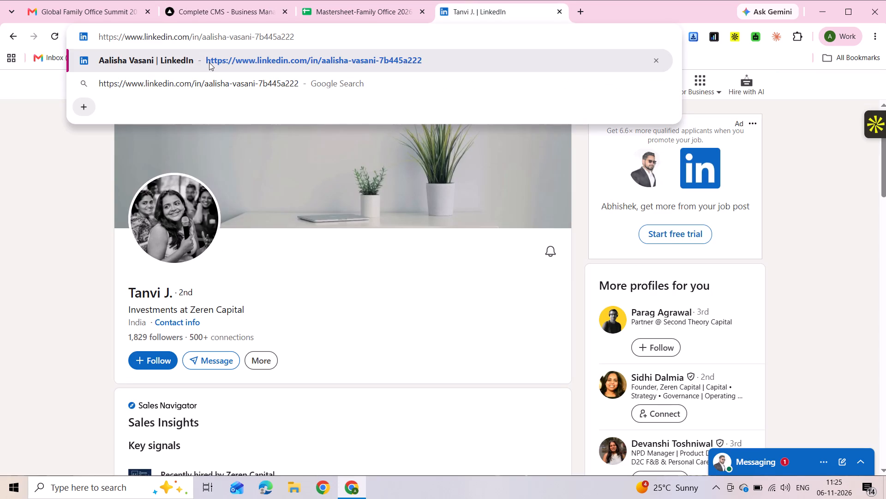
key(Return)
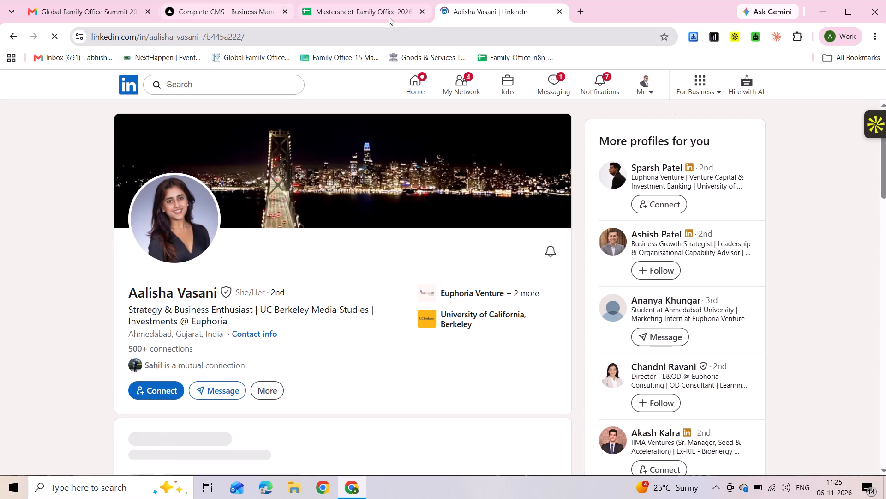
click(227, 1)
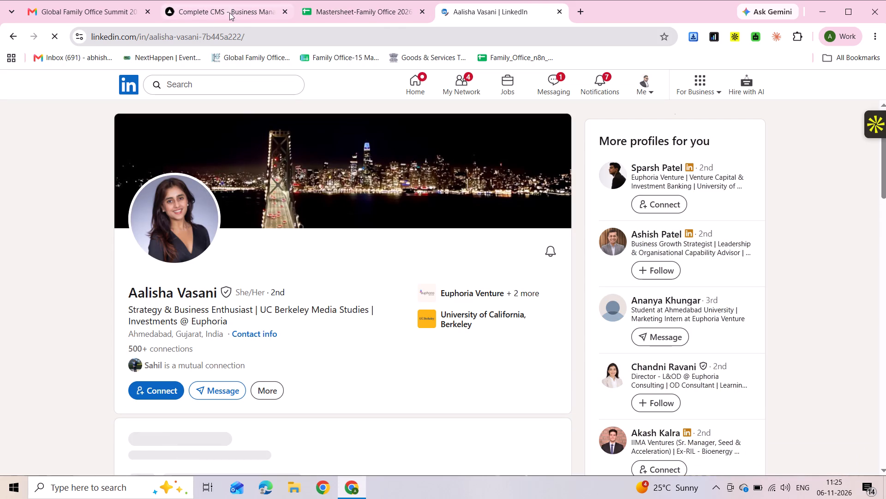
double_click(237, 14)
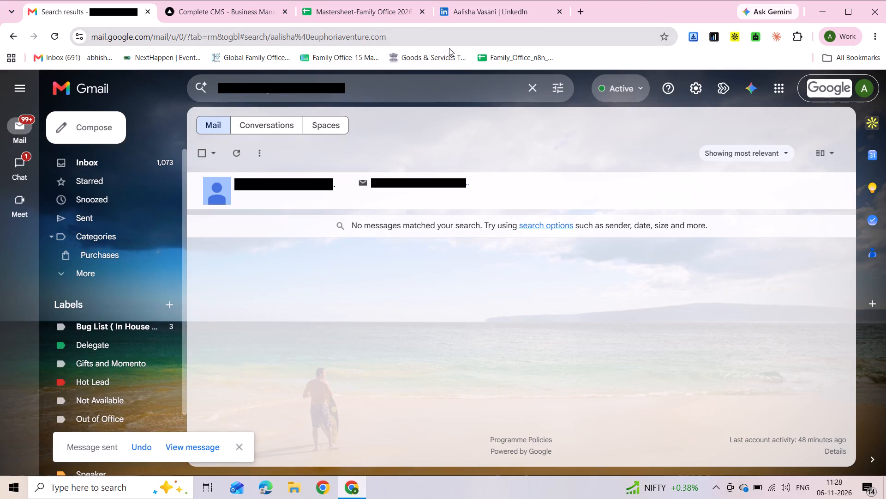
Return to Aalisha's LinkedIn profile.
click(471, 3)
click(467, 12)
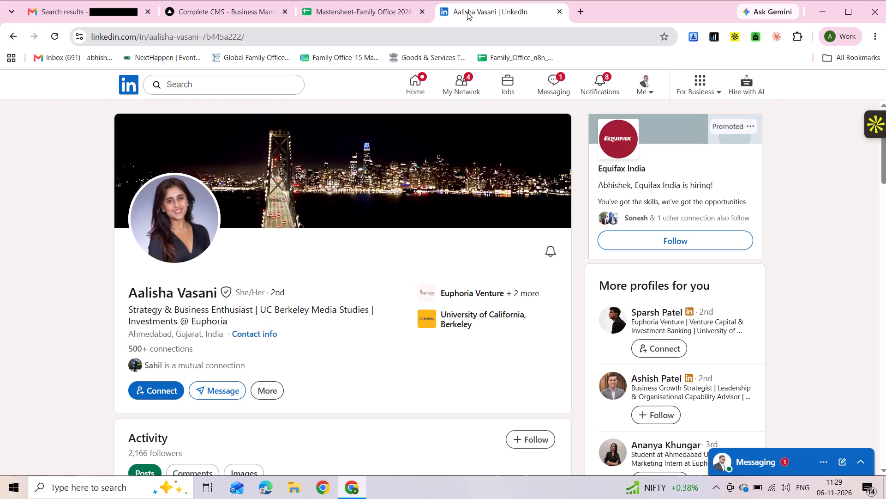
Return to the CRM's campaign lead list and set Aalisha's status to Proposal Sent.
click(198, 11)
click(184, 140)
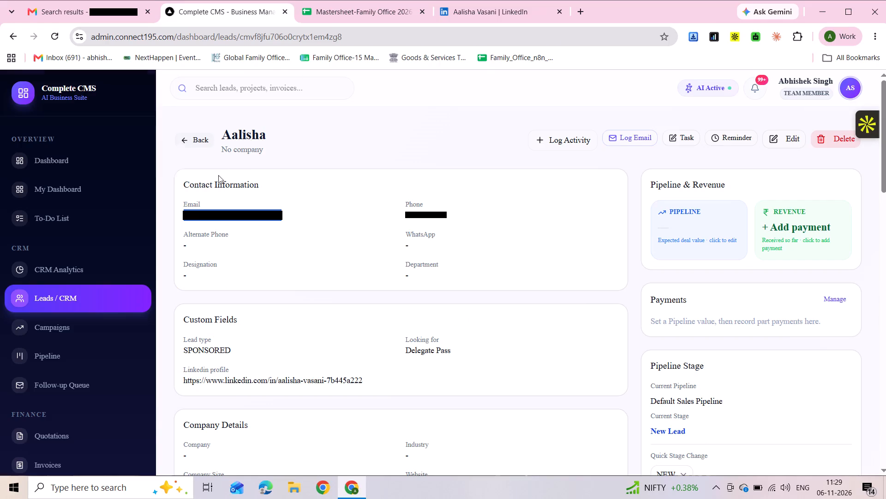
scroll(313, 294, up, 2)
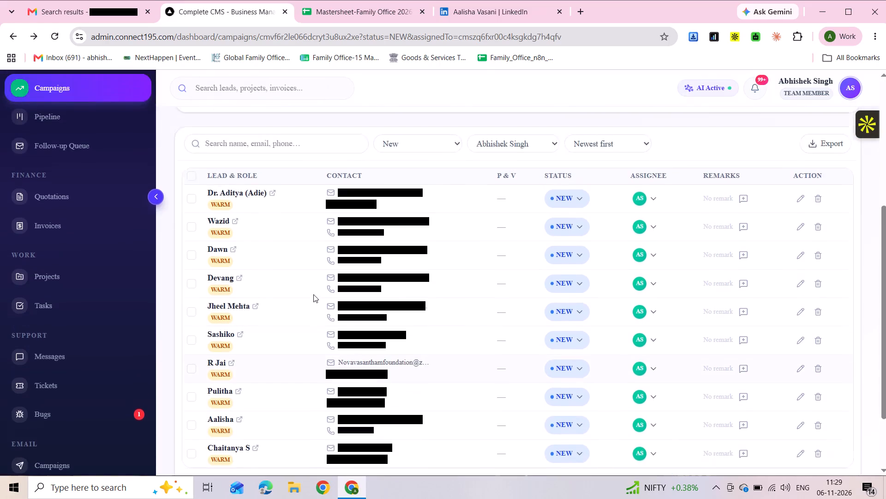
scroll(313, 294, down, 2)
click(572, 341)
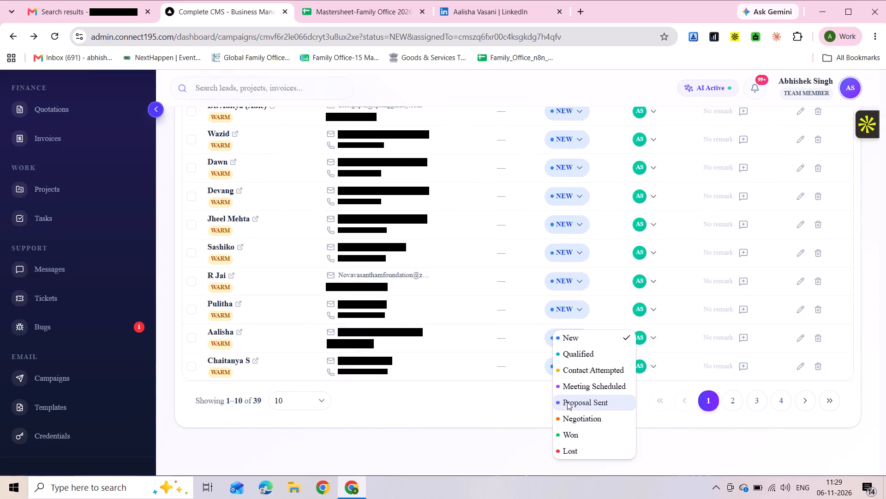
click(572, 401)
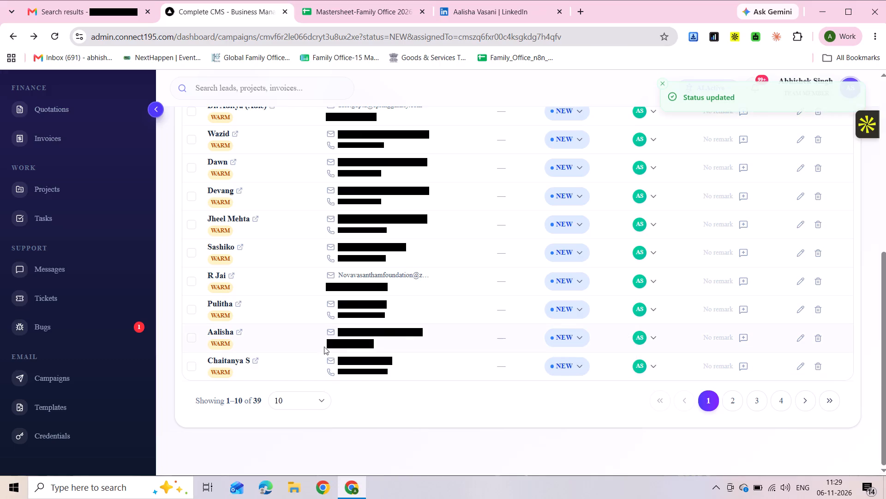
click(234, 330)
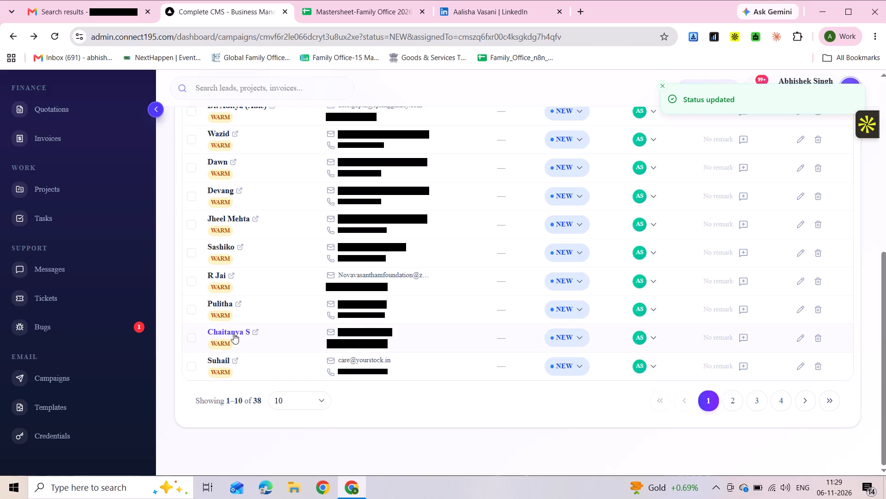
click(233, 334)
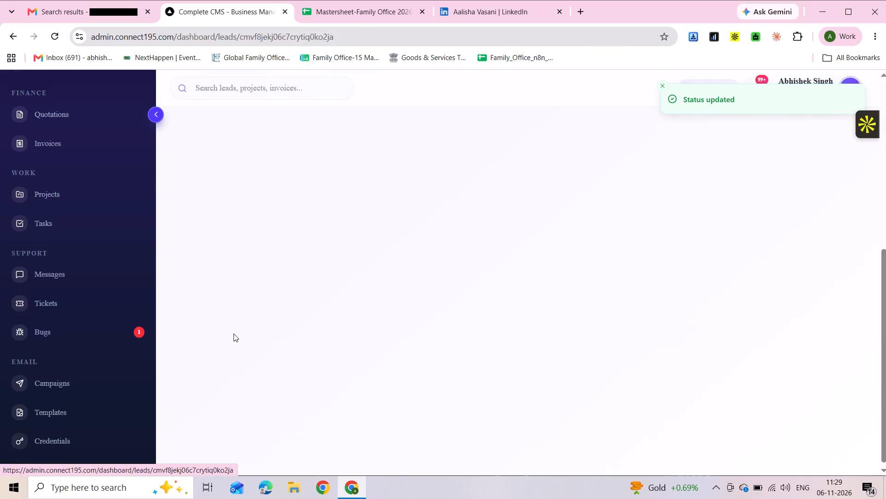
scroll(286, 342, up, 8)
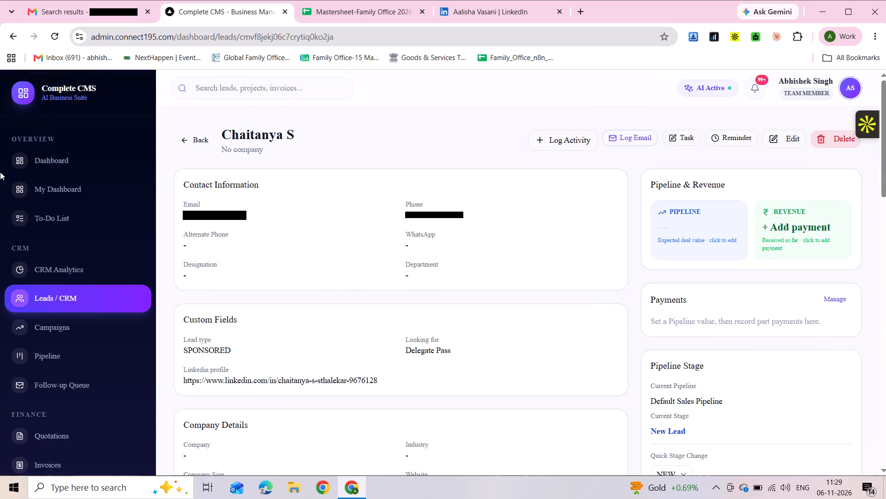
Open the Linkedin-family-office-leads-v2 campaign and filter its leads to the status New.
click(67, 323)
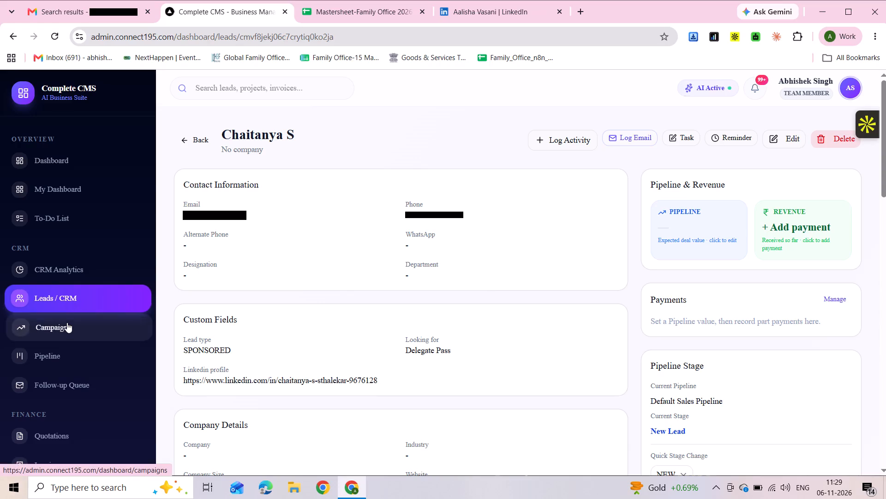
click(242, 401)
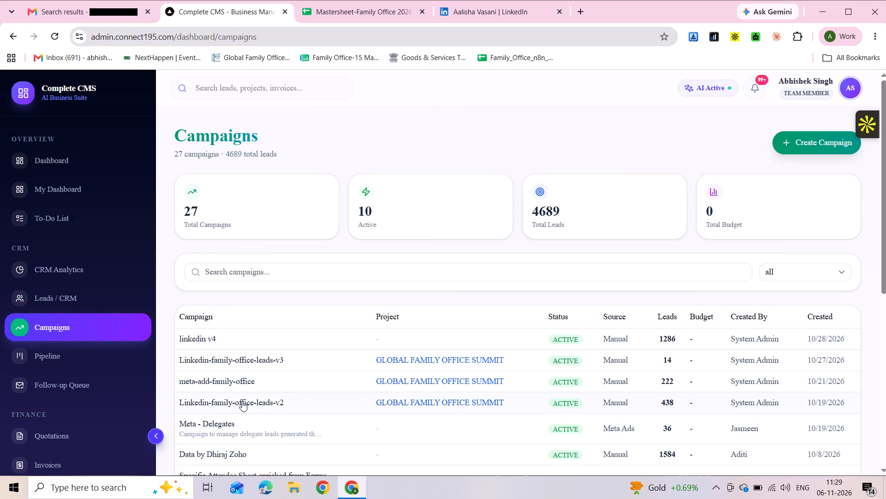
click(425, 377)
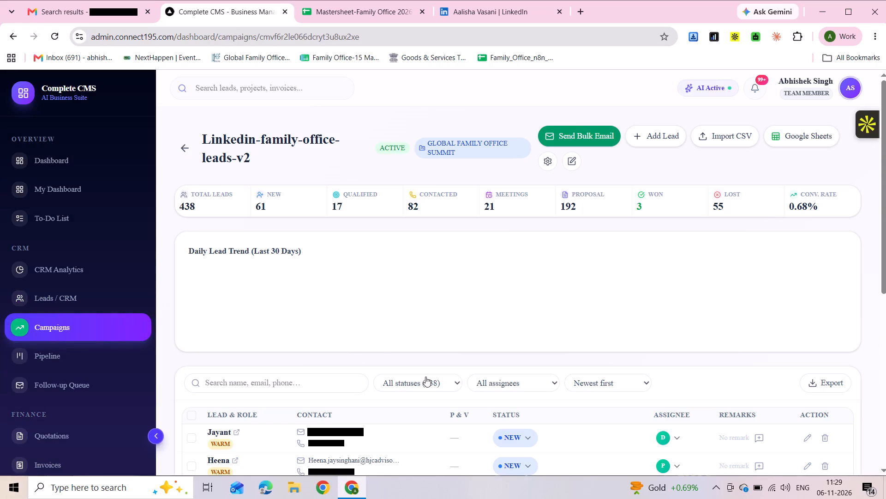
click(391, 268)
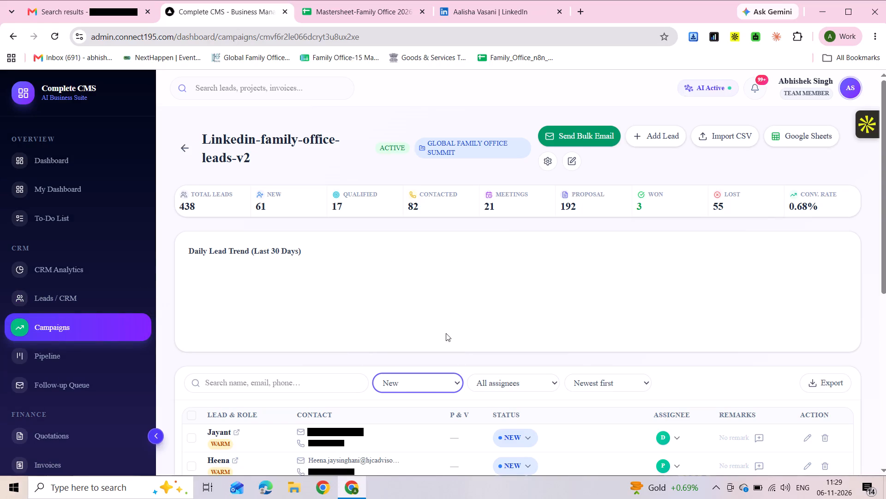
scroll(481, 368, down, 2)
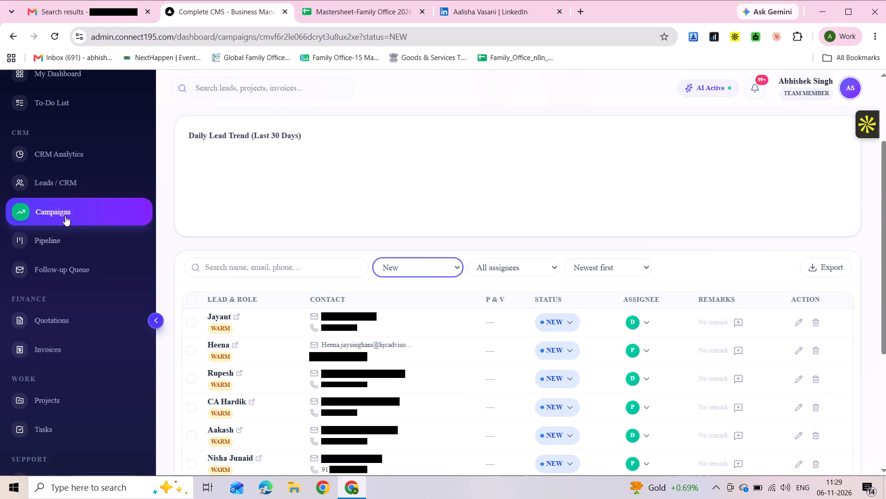
Open the Linkedin-family-office-leads campaign and filter its leads to status New and the signed-in team member as assignee.
click(65, 216)
scroll(253, 330, down, 3)
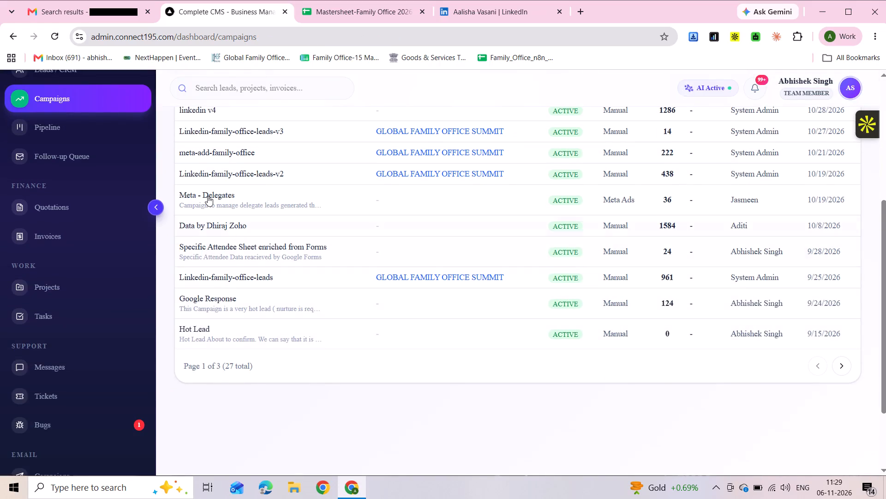
click(215, 279)
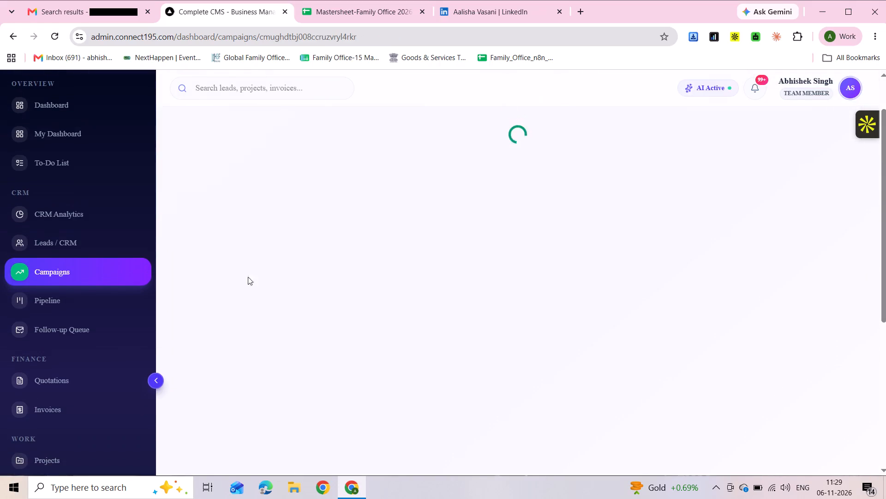
click(401, 333)
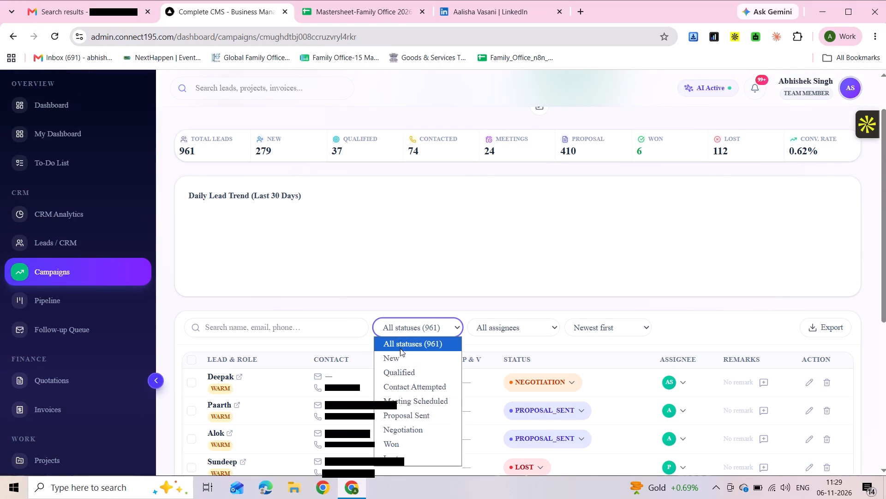
click(399, 353)
click(519, 330)
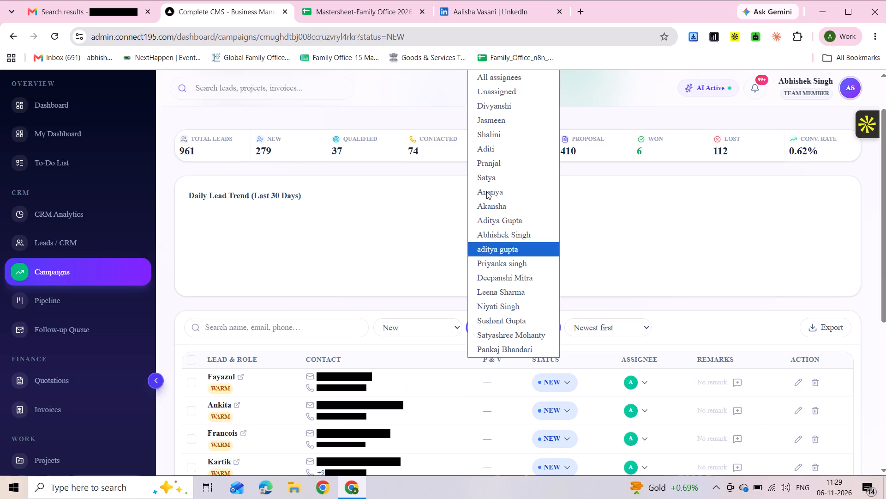
click(491, 231)
Look through the filtered leads and open the record of the lead Amit.
scroll(397, 311, down, 5)
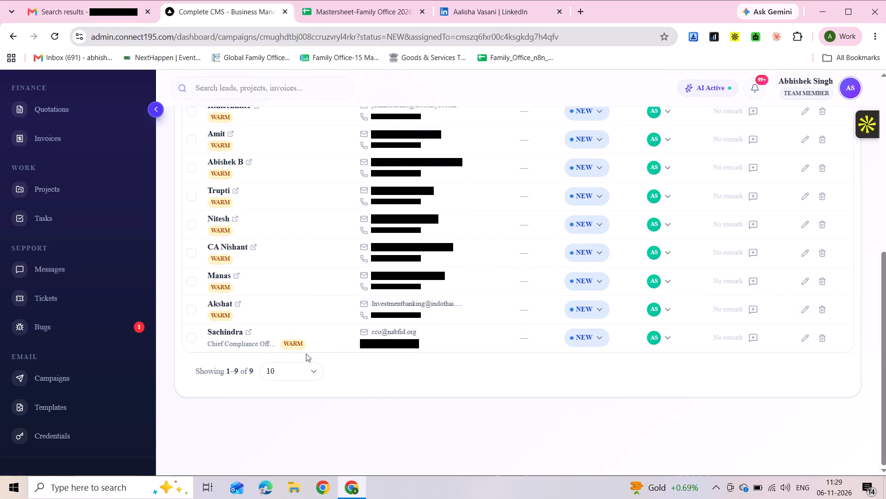
scroll(373, 382, up, 3)
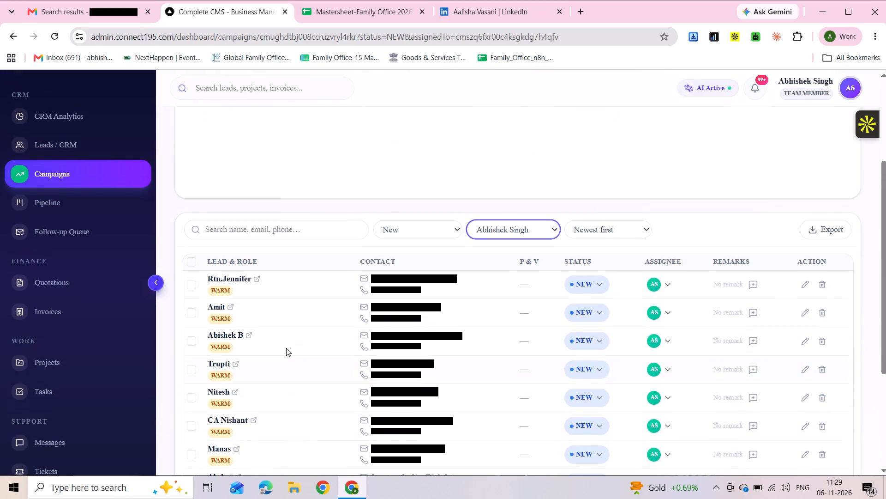
click(219, 309)
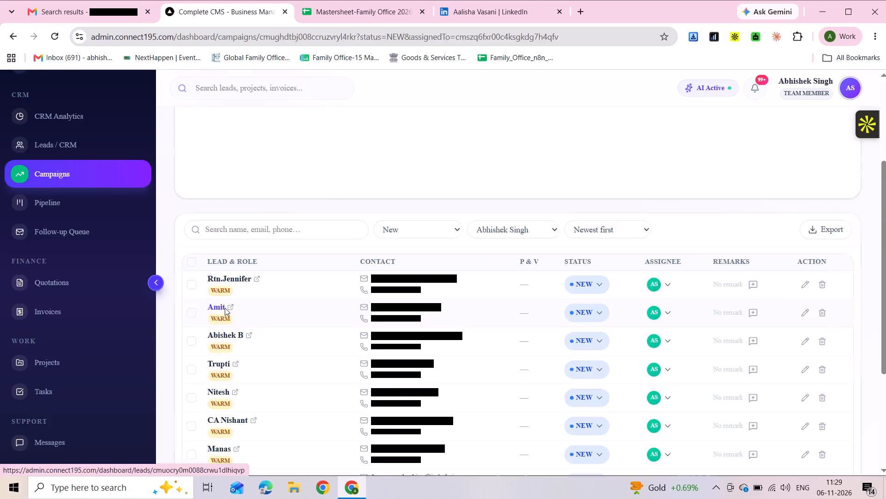
scroll(355, 276, down, 10)
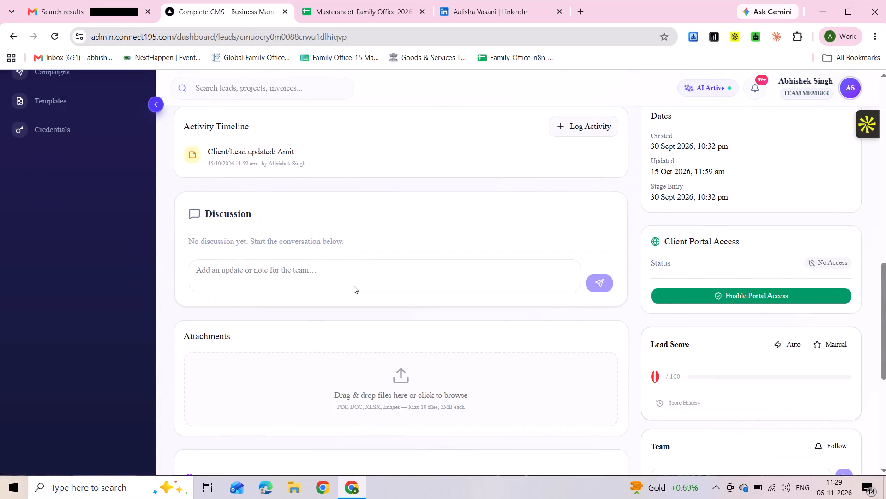
scroll(353, 286, up, 11)
click(280, 218)
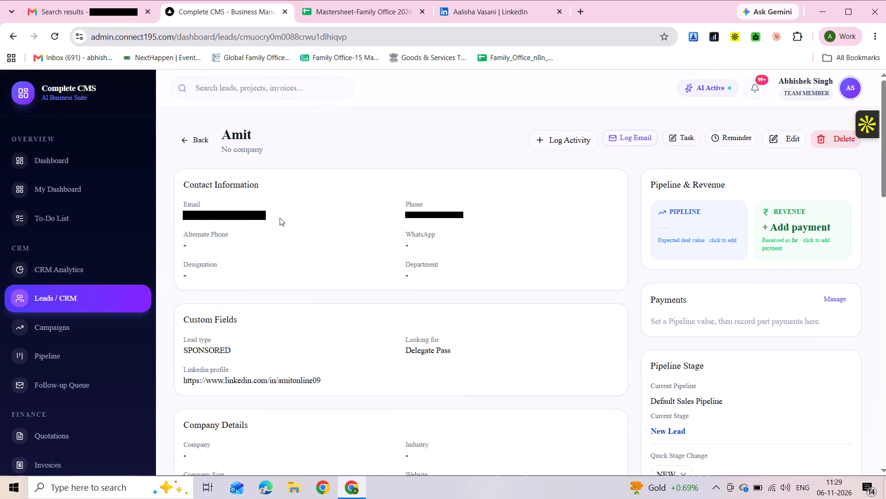
click(213, 218)
click(264, 216)
drag(236, 217, 189, 213)
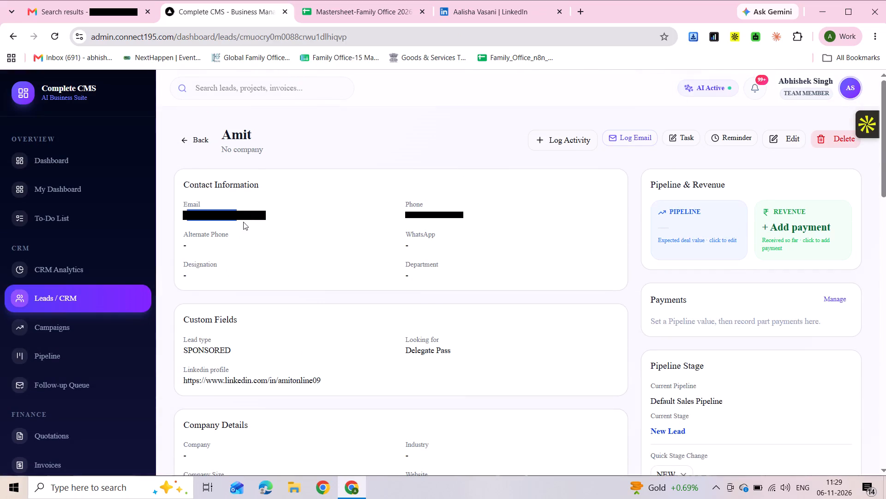
click(244, 222)
click(269, 216)
drag(269, 216, 194, 218)
right_click(198, 215)
click(236, 227)
click(43, 6)
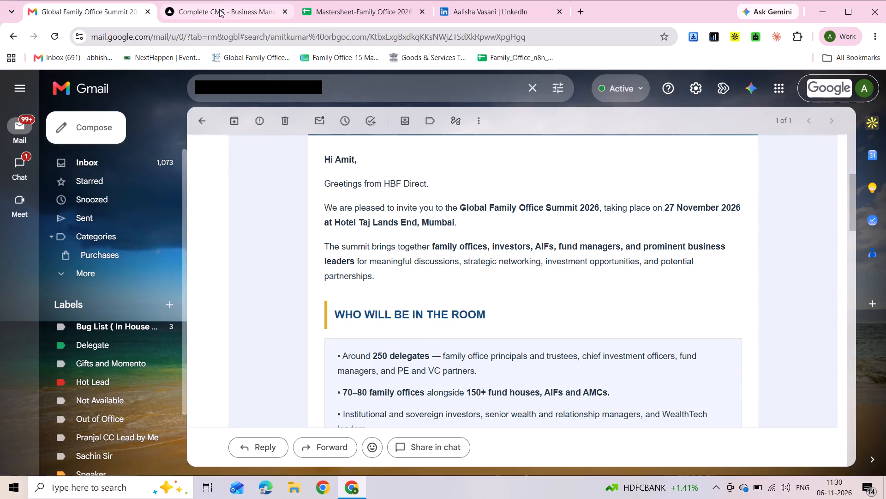
scroll(604, 321, down, 3)
click(681, 304)
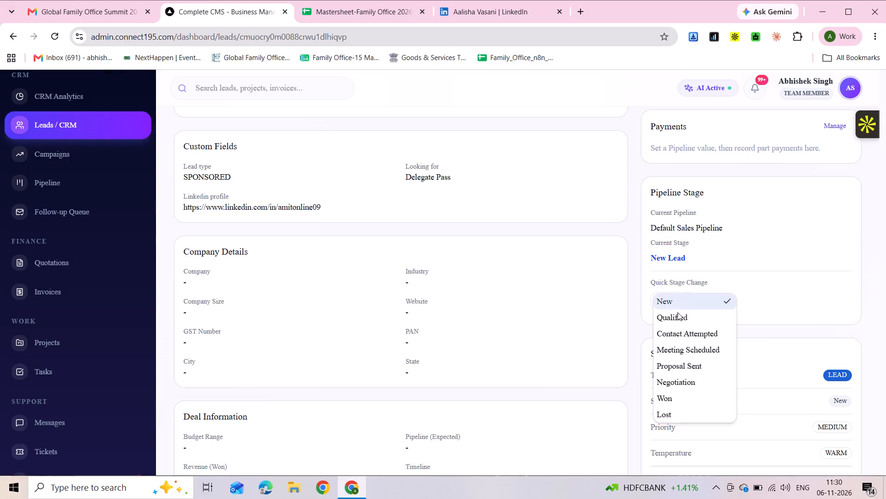
click(679, 370)
Go back to the campaign's filtered lead list and open the record of the lead Sachindra.
scroll(458, 306, up, 5)
click(187, 142)
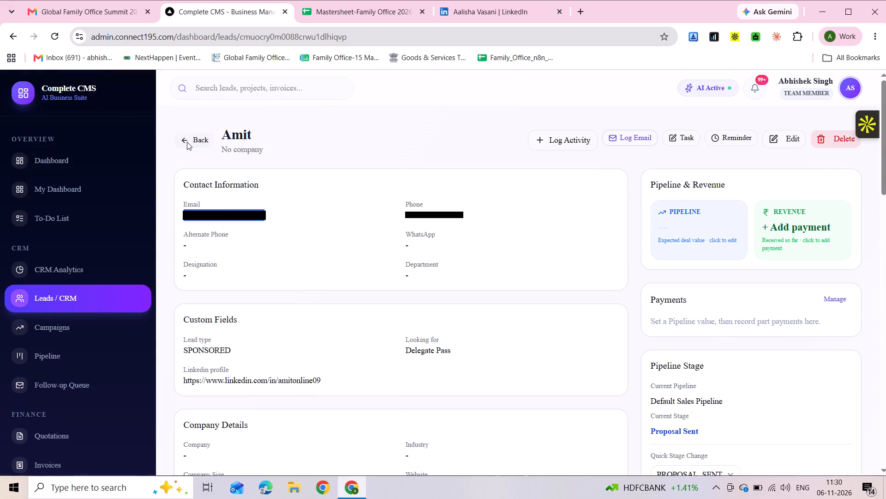
scroll(311, 246, down, 3)
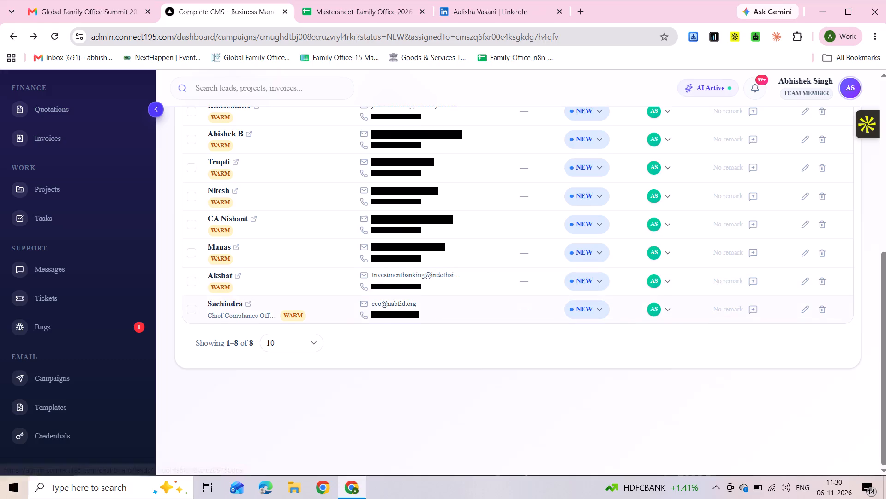
click(232, 305)
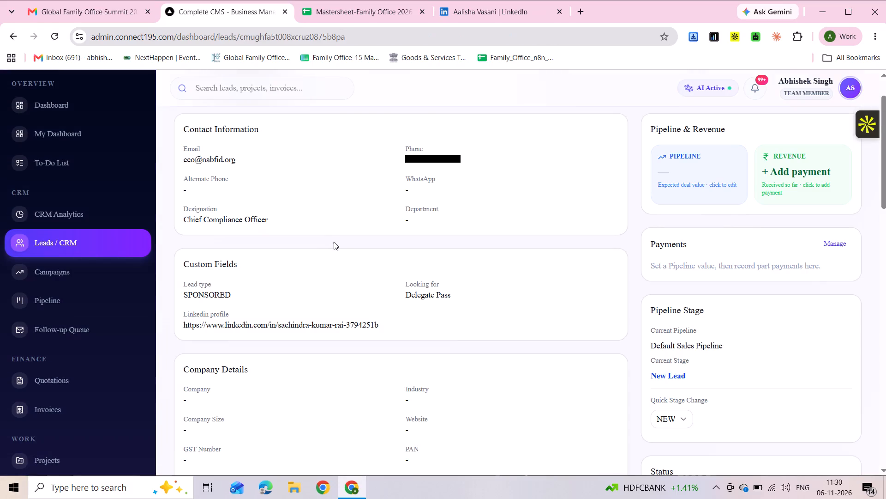
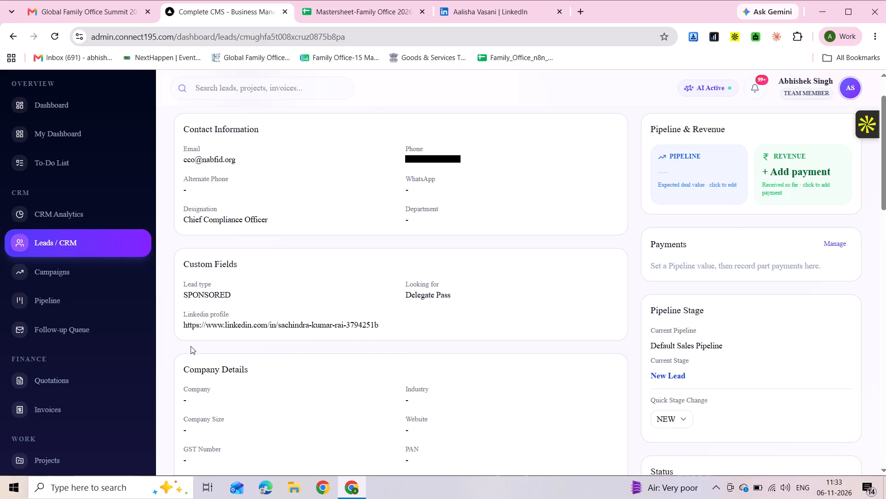
scroll(214, 338, up, 2)
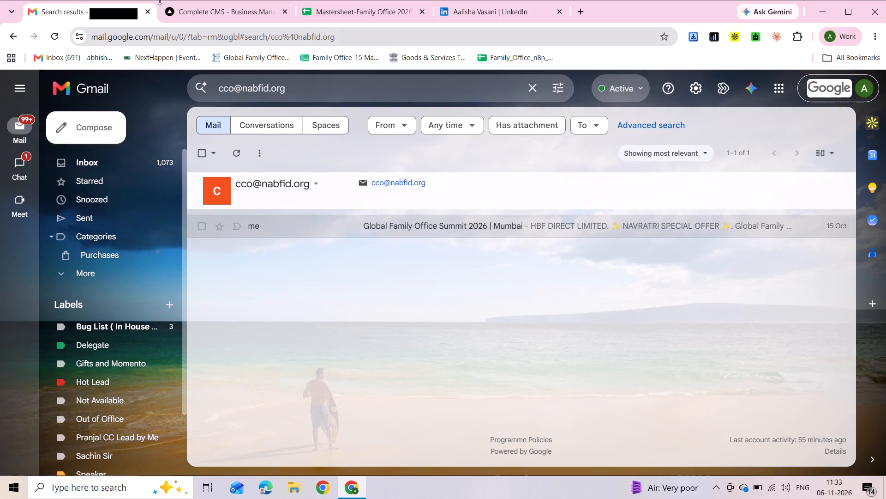
click(383, 187)
click(210, 5)
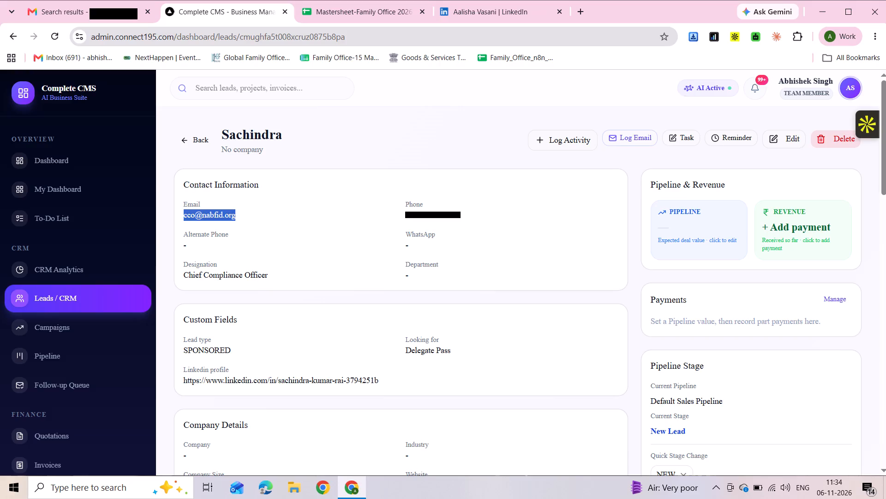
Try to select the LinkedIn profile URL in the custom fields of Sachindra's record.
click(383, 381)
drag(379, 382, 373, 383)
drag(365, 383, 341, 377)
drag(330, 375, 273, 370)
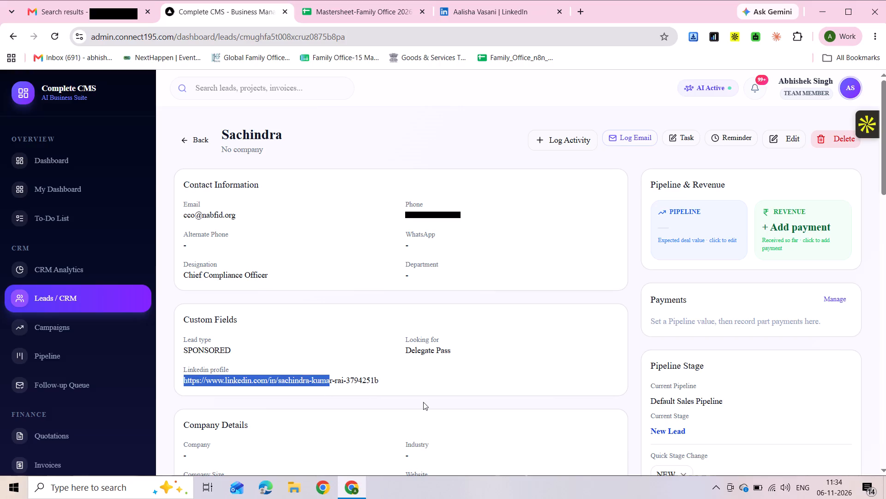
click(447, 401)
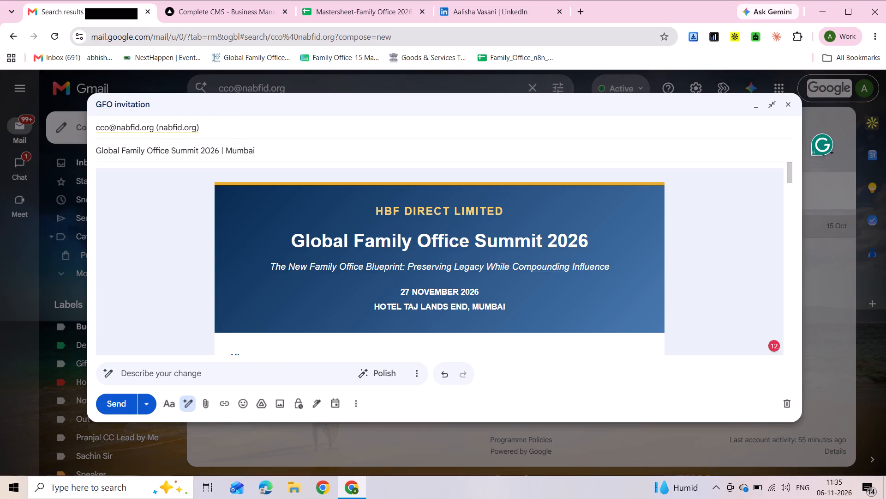
Add the name Sachindra, checked against the CMS lead record, to the email's "Hi" greeting and send the invitation.
scroll(277, 299, down, 2)
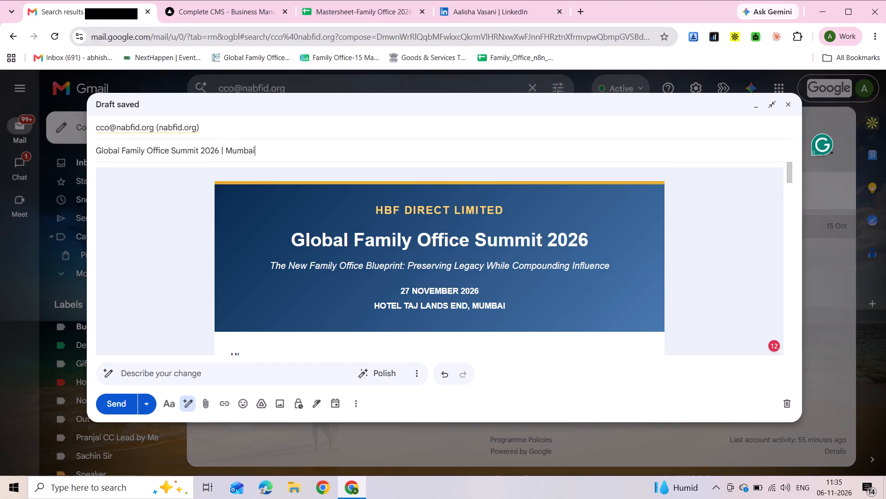
click(240, 247)
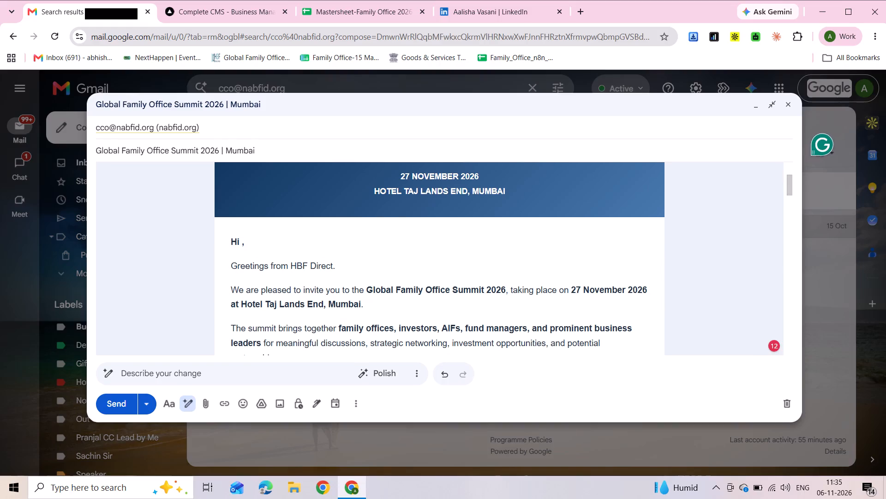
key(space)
click(223, 6)
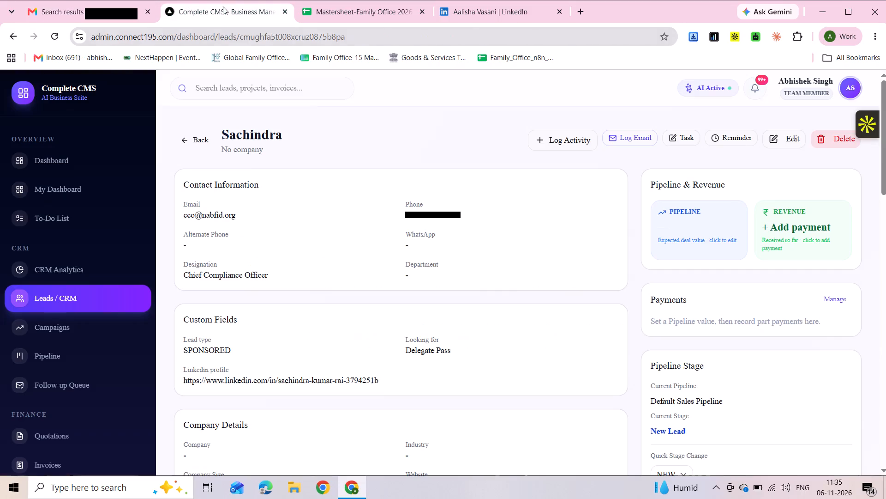
click(69, 9)
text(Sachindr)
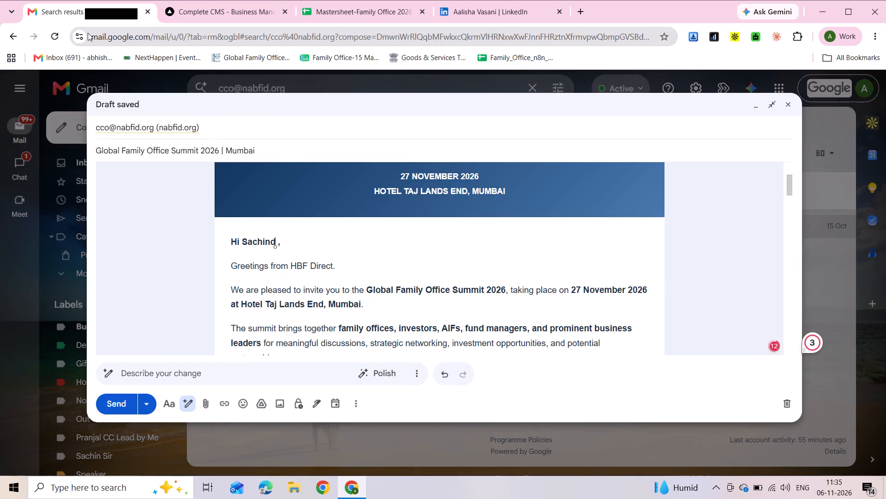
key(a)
click(114, 402)
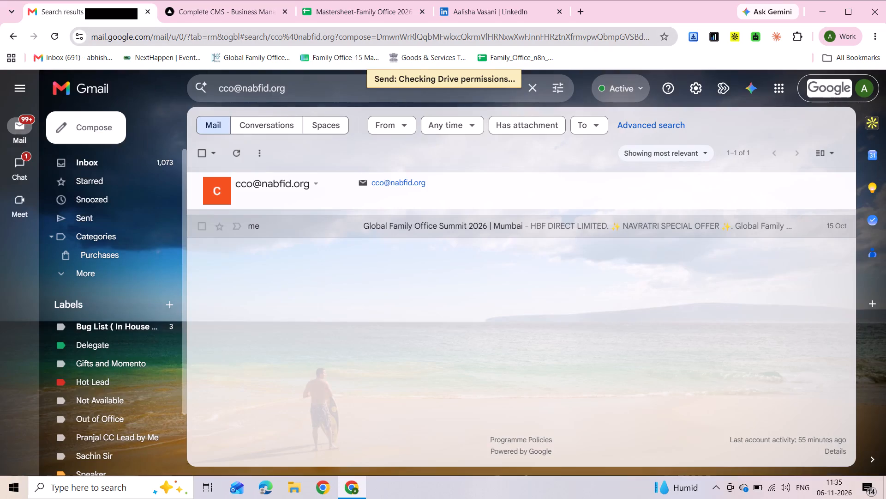
Return to the CMS record of Sachindra and change the pipeline stage to Proposal Sent.
click(231, 8)
scroll(808, 471, down, 3)
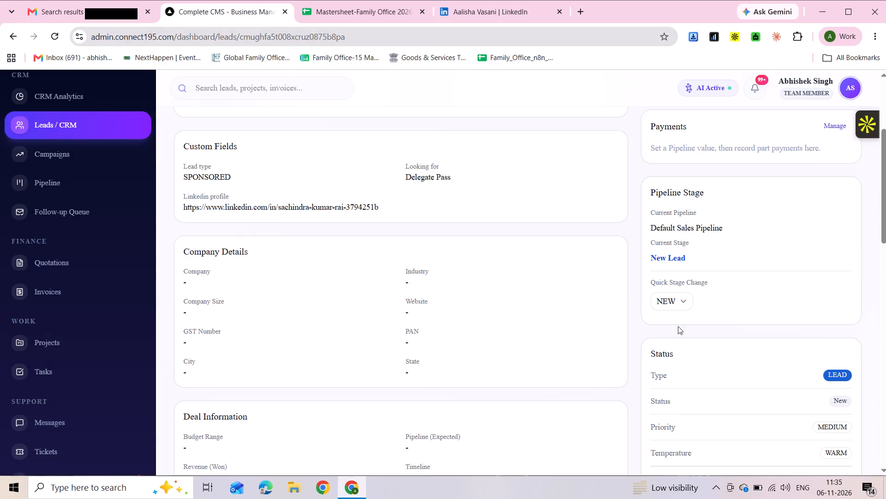
click(678, 304)
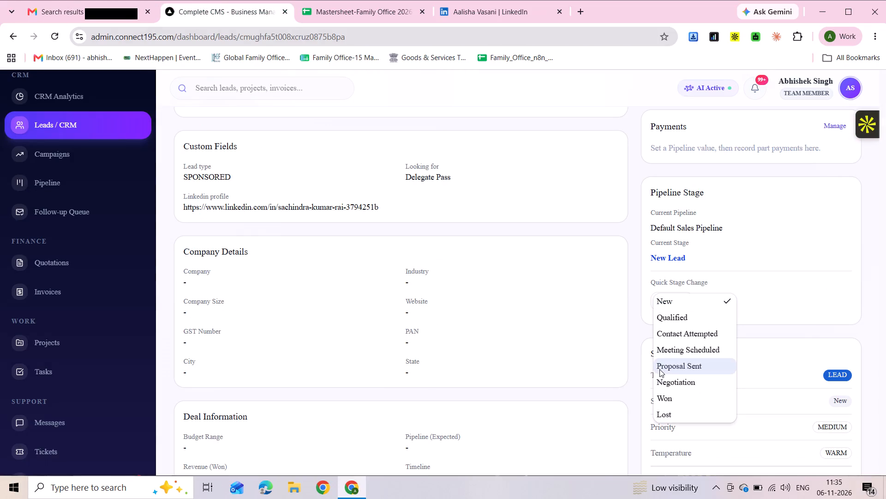
click(659, 369)
Write a discussion note starting with "Invitation note" on Sachindra's record.
scroll(659, 369, down, 5)
scroll(365, 388, down, 2)
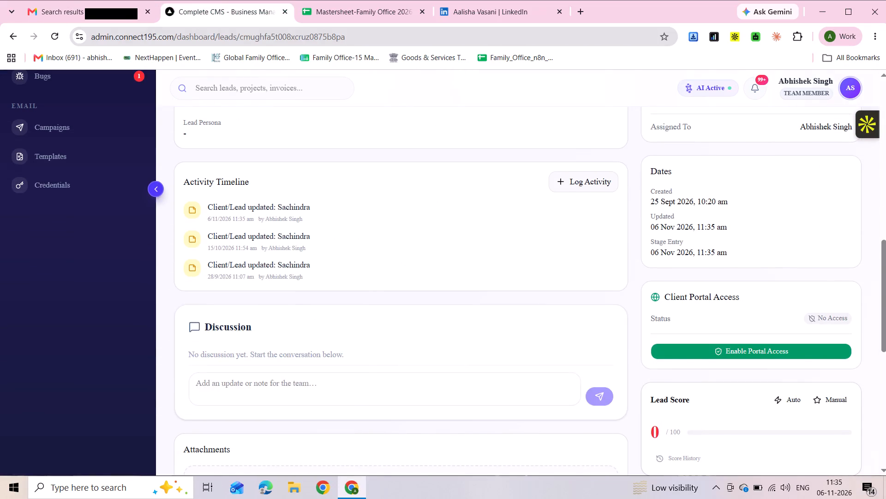
click(308, 388)
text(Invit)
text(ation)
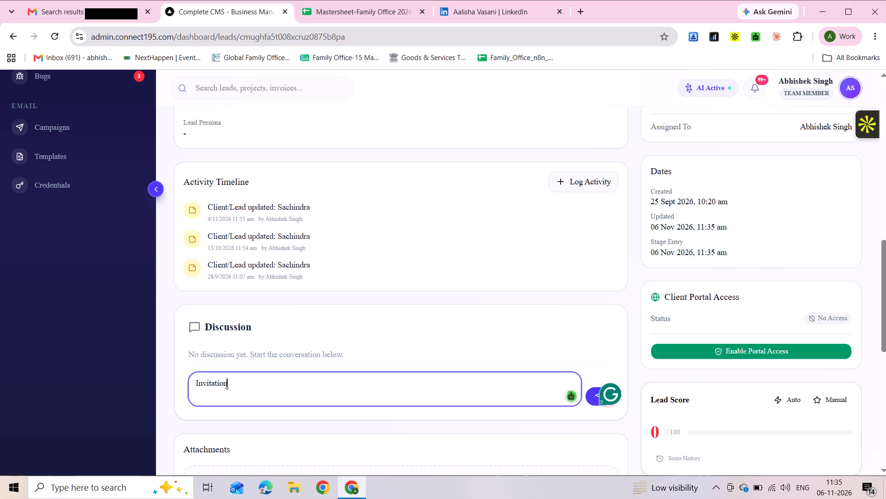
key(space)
Complete the discussion note on Sachindra's record as "Invitation note Send" and post it.
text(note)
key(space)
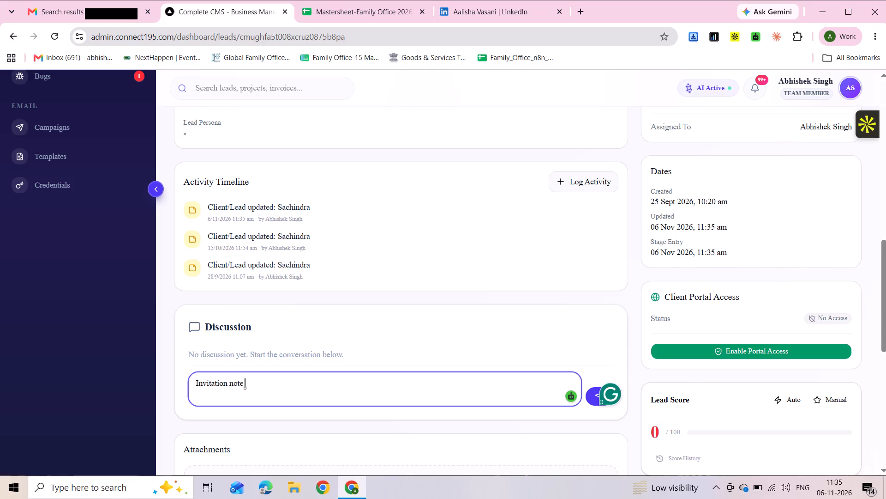
text(Send)
click(593, 394)
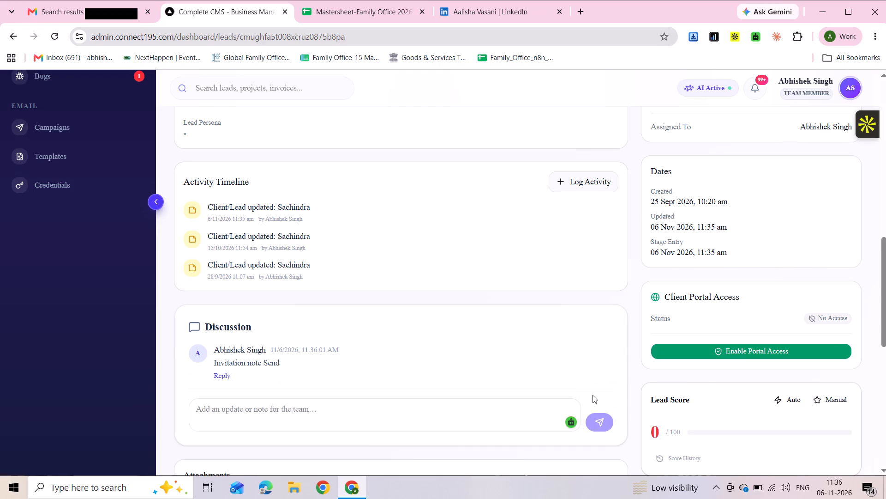
Close the LinkedIn profile page left open beside the family office mastersheet.
click(359, 6)
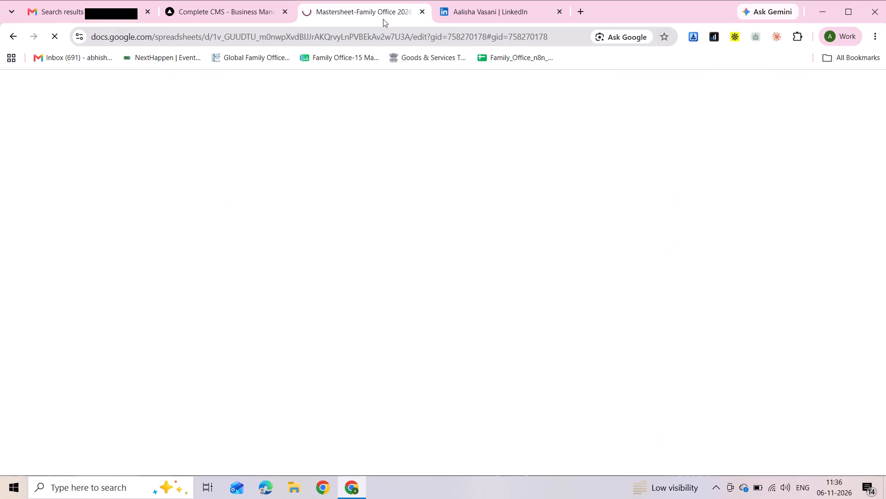
click(556, 13)
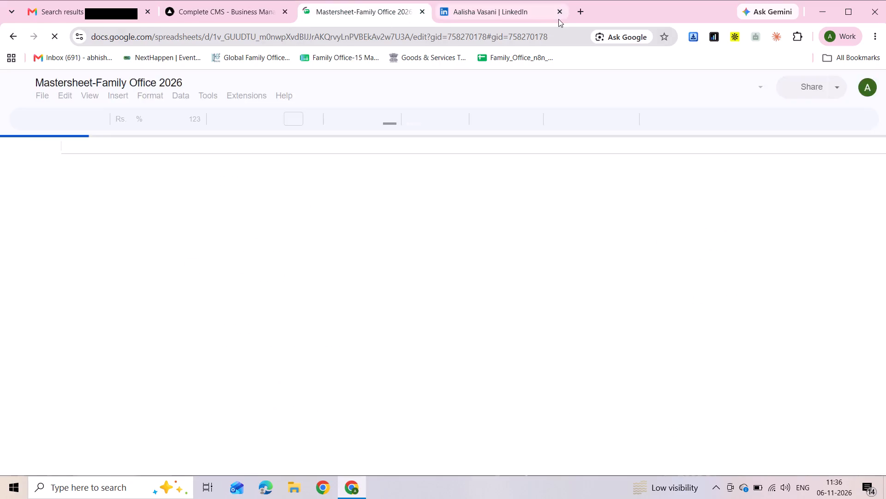
click(561, 12)
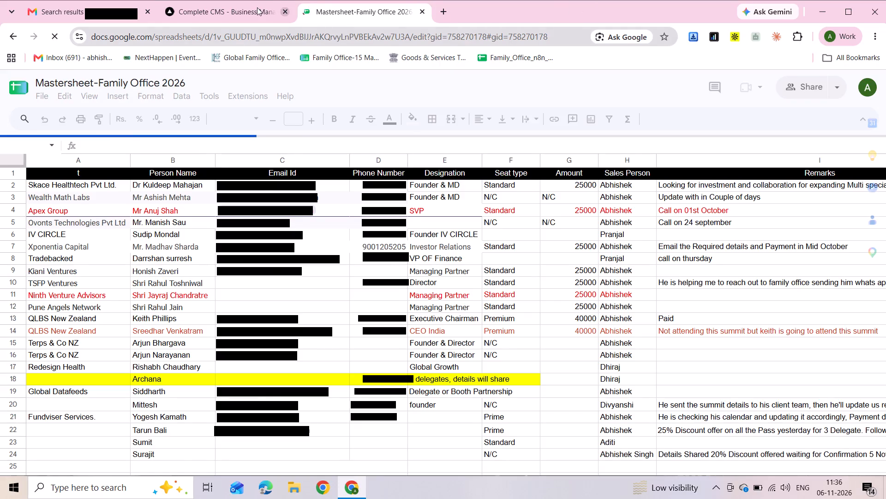
Go back from Sachindra's CRM record to the campaign's filtered new leads and open the record of the lead Akshat.
click(192, 5)
scroll(390, 326, up, 11)
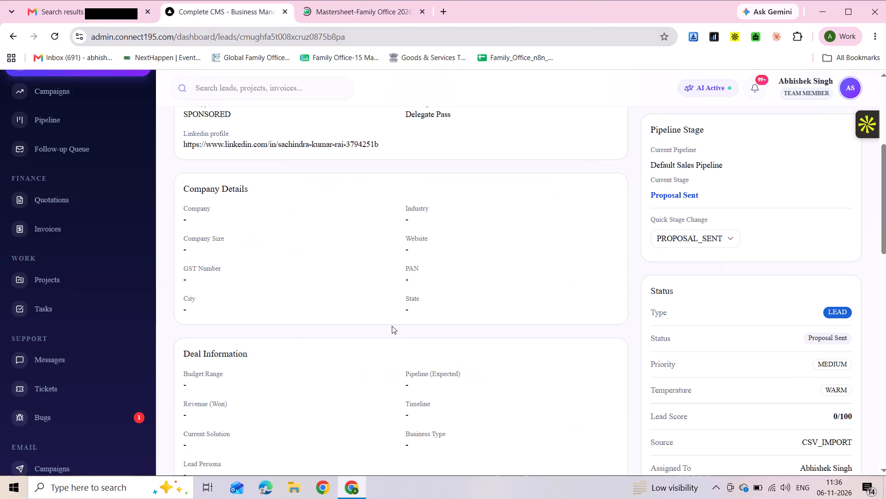
scroll(295, 199, up, 3)
click(188, 140)
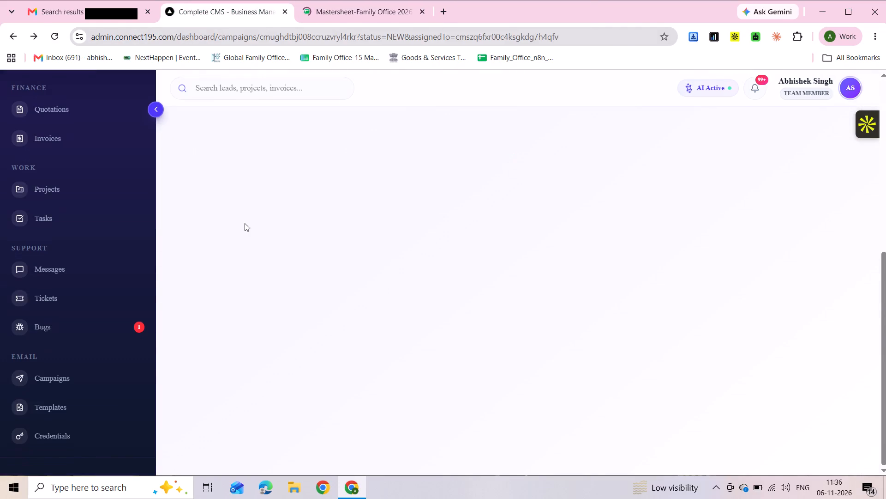
click(220, 275)
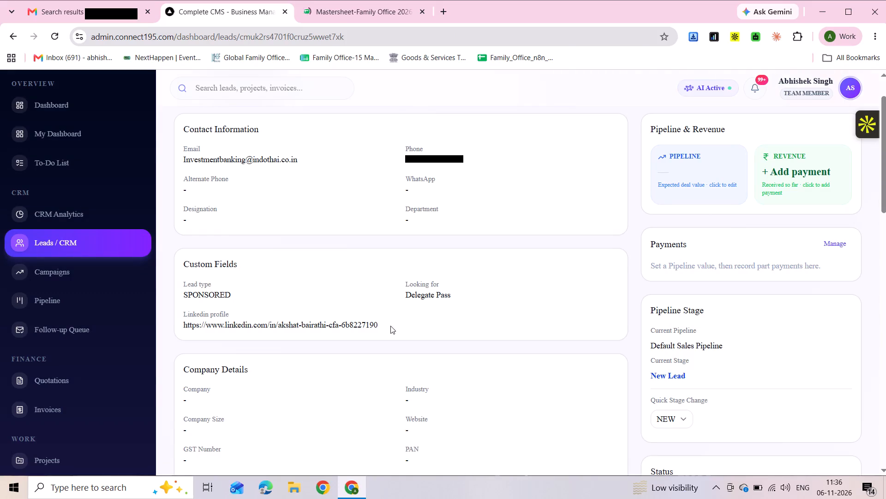
Copy the LinkedIn profile URL from Akshat's record and open that profile in a new browser tab.
drag(306, 323, 252, 319)
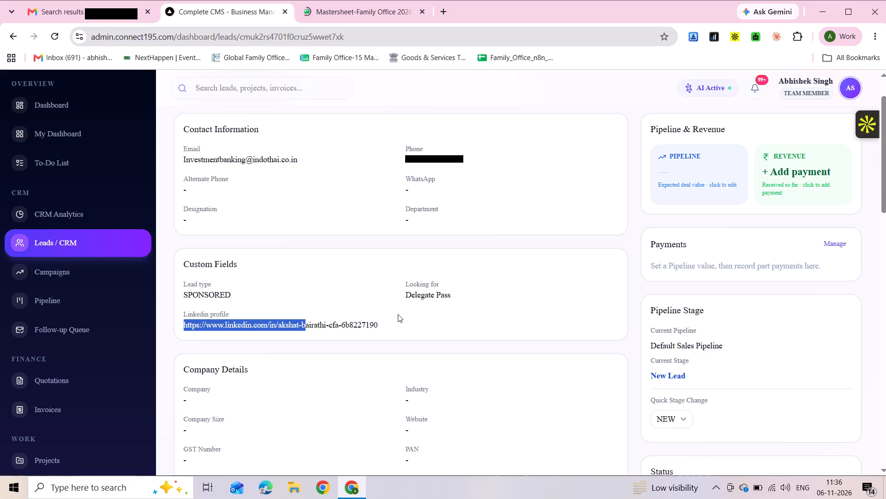
click(411, 318)
click(385, 326)
click(380, 324)
drag(379, 324, 313, 325)
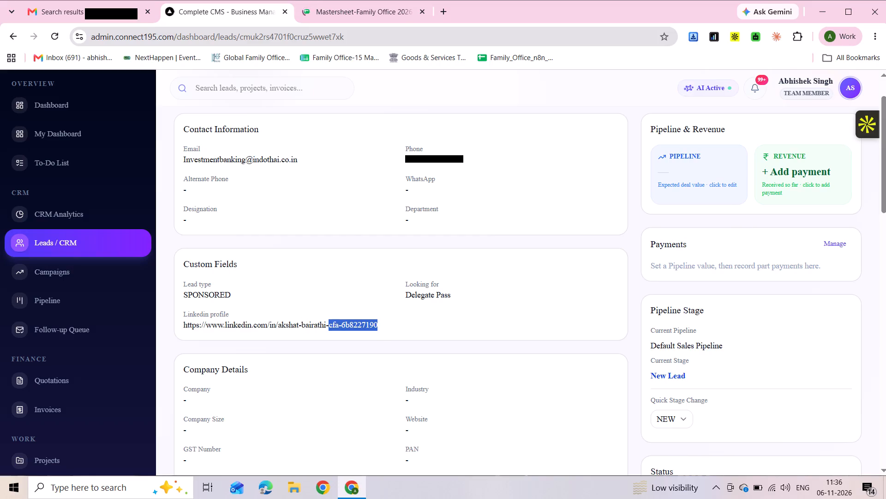
drag(313, 325, 184, 328)
right_click(226, 327)
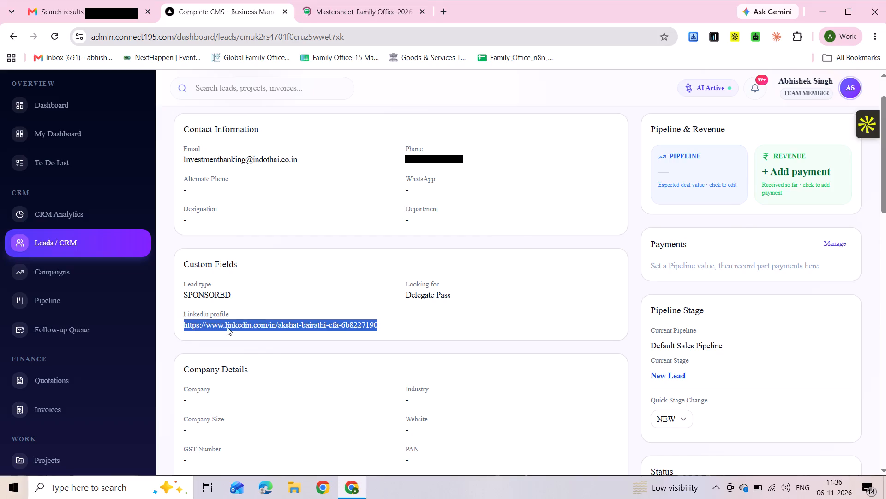
click(260, 145)
click(441, 15)
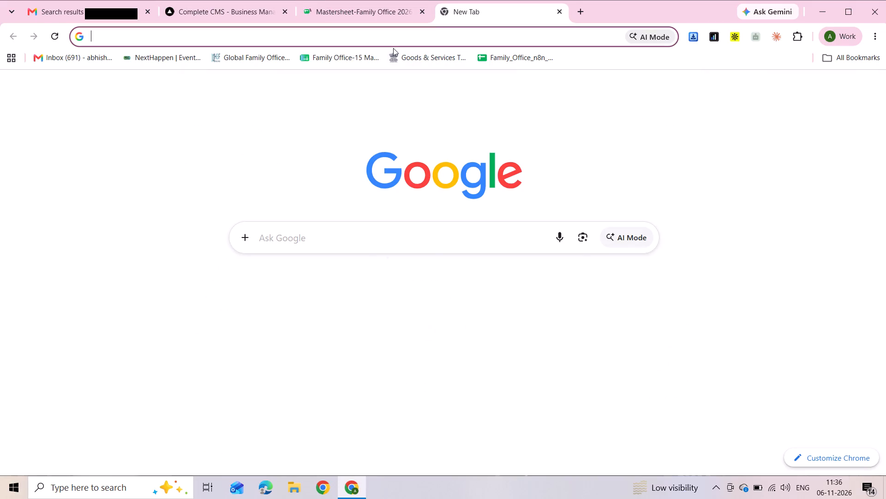
key(ctrl+v)
key(Return)
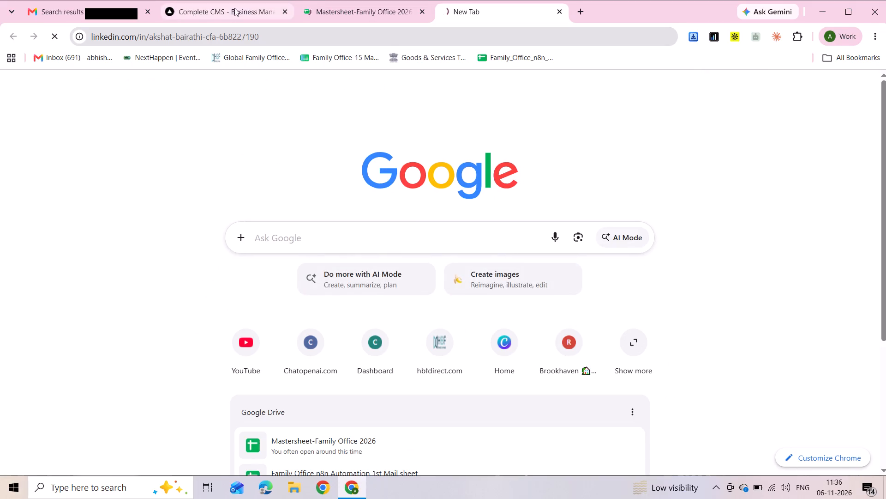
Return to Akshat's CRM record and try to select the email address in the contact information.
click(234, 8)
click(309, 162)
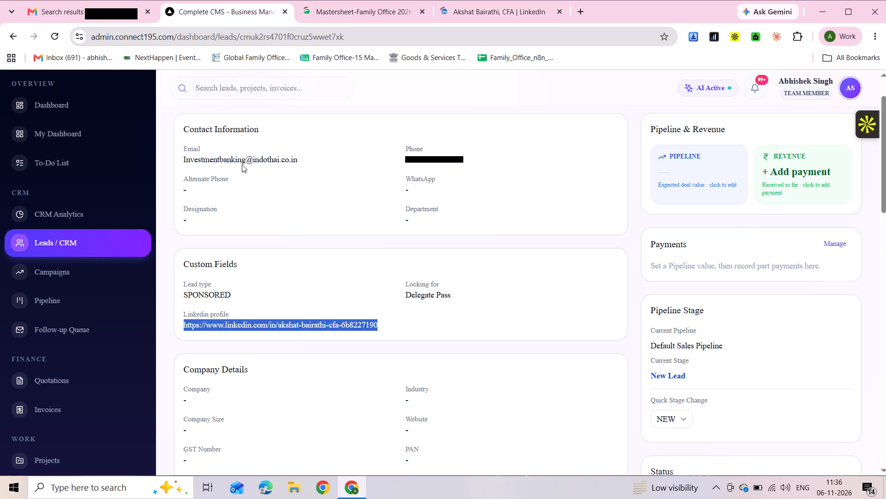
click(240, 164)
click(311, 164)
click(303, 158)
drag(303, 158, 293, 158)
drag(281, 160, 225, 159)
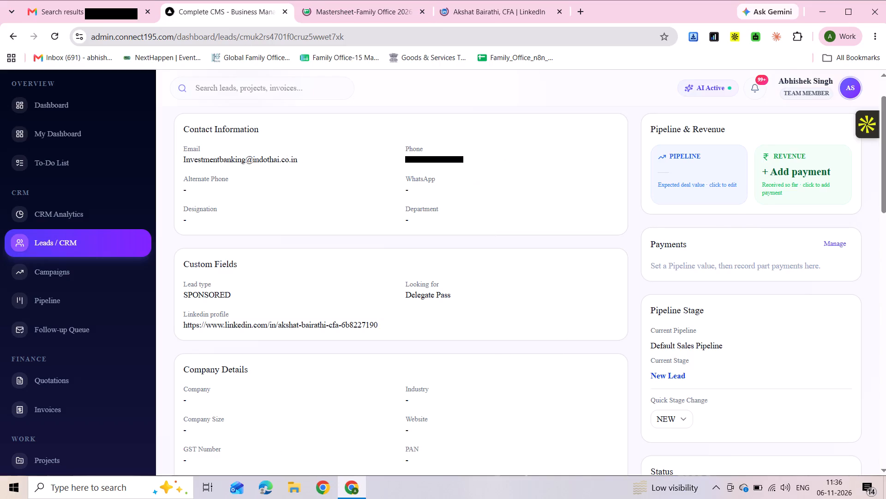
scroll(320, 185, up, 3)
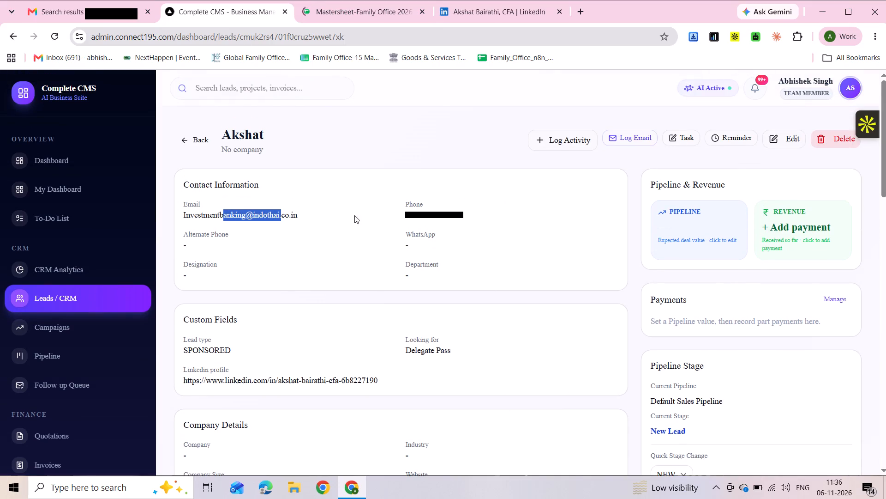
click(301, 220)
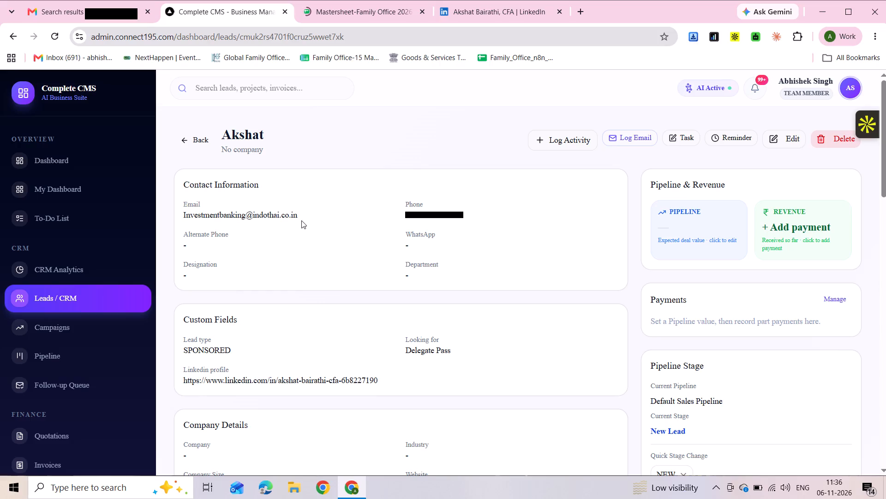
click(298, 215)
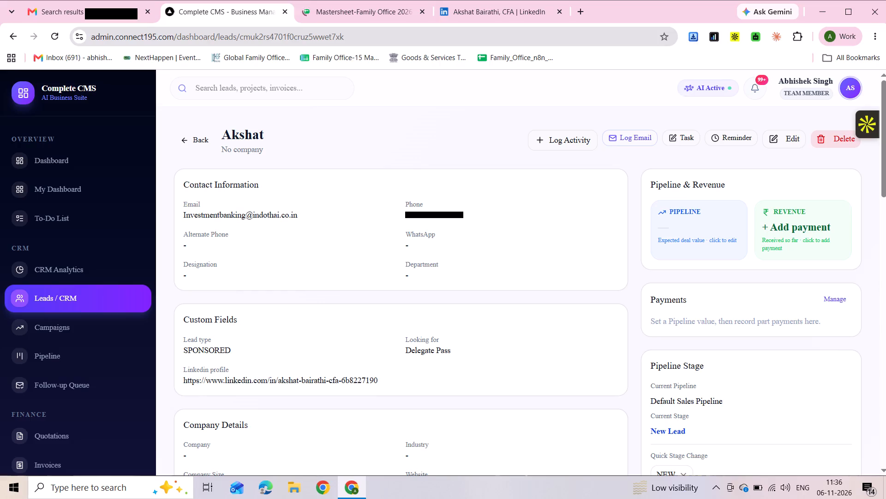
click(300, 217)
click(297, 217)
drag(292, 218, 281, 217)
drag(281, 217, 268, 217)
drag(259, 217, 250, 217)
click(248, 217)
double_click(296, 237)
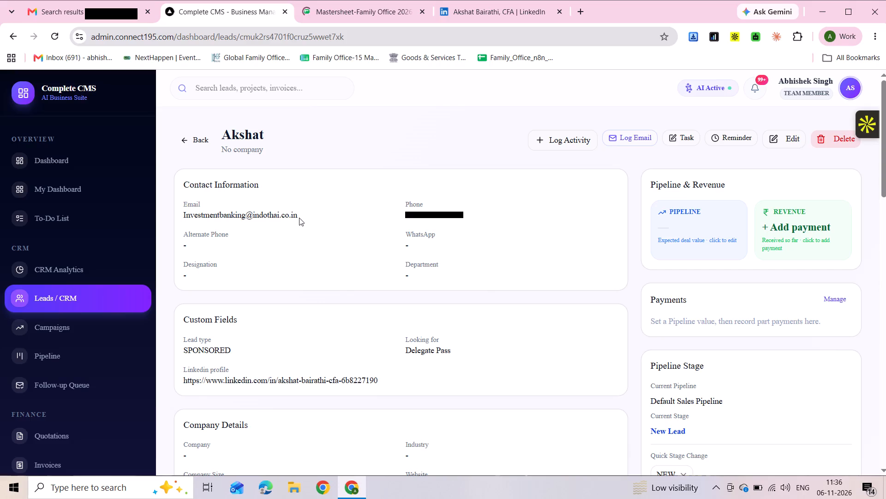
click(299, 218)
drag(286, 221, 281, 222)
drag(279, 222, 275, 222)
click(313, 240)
double_click(302, 216)
drag(293, 217, 282, 217)
drag(282, 217, 250, 215)
click(296, 237)
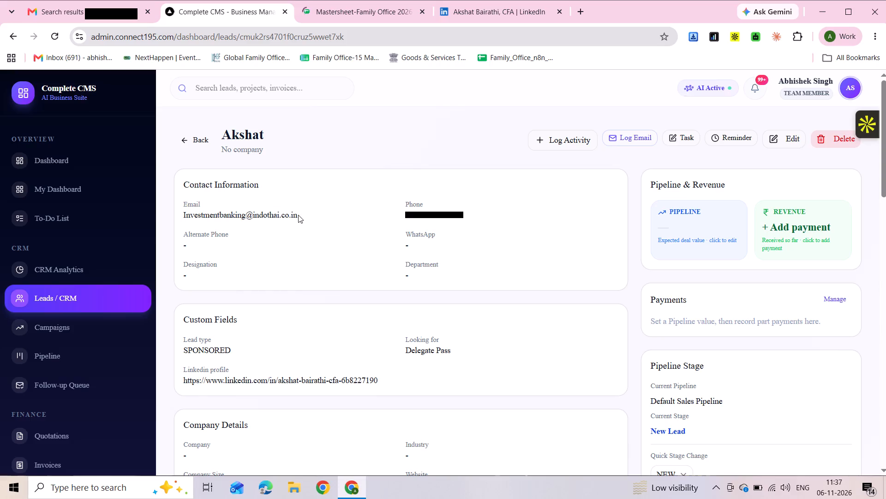
click(298, 215)
drag(298, 215, 207, 217)
right_click(209, 215)
right_click(209, 215)
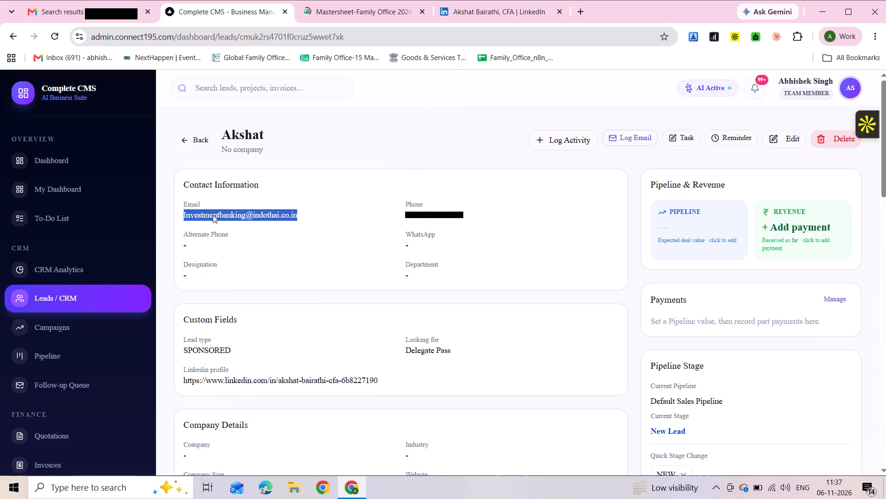
click(247, 231)
click(86, 12)
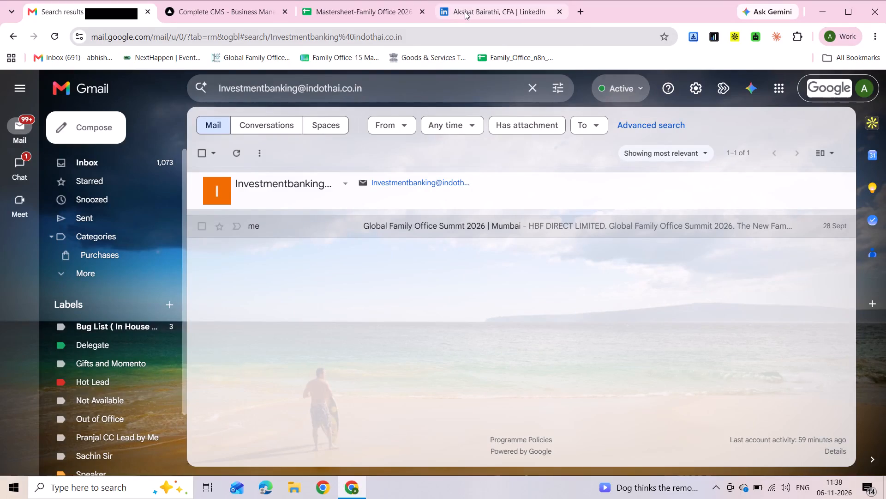
Return to Akshat's CRM record and change the pipeline stage to Proposal Sent.
click(210, 8)
click(228, 11)
scroll(556, 325, down, 4)
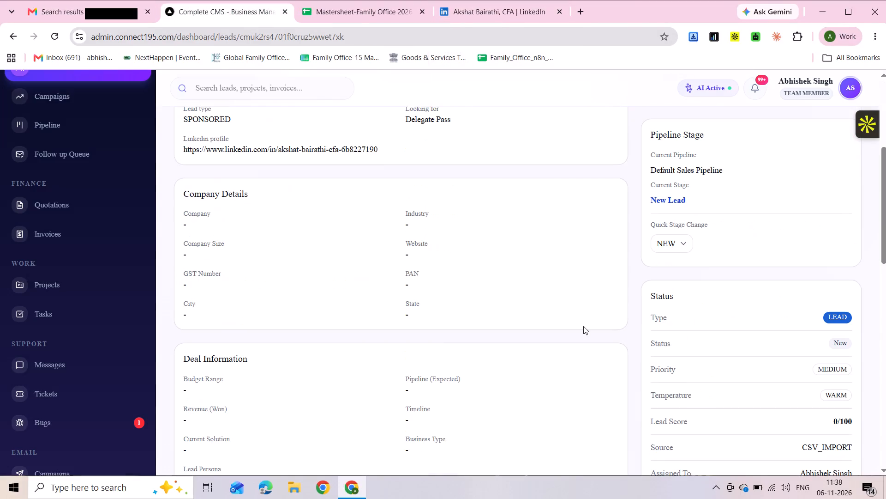
double_click(662, 249)
click(669, 245)
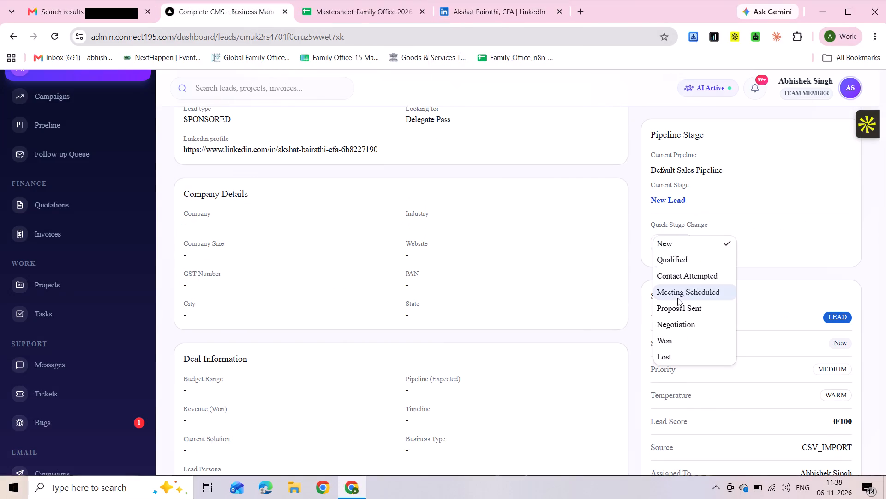
click(679, 305)
scroll(628, 313, up, 5)
click(306, 259)
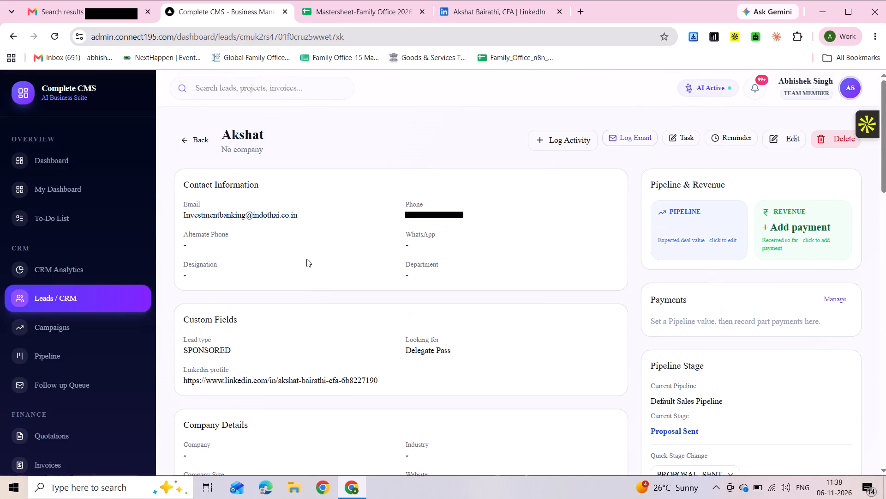
Go back to the campaign's filtered new leads and open the record of the lead Manas.
scroll(307, 258, up, 4)
click(195, 141)
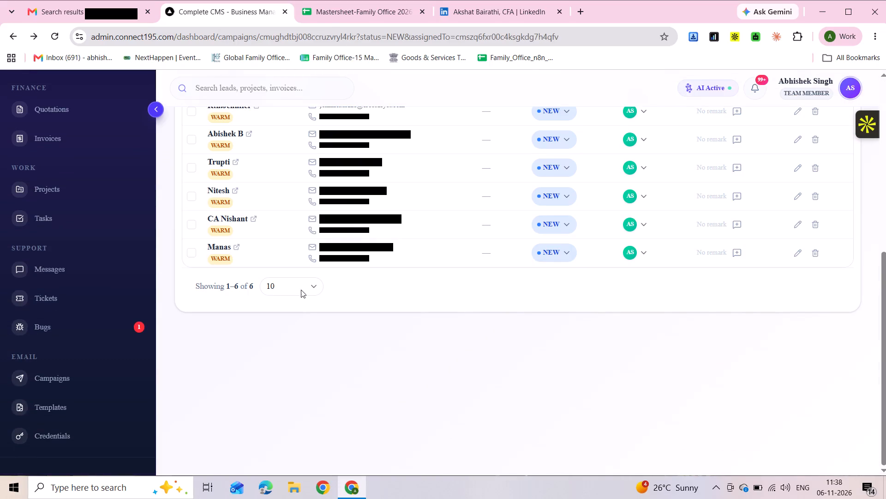
scroll(280, 270, up, 1)
click(218, 305)
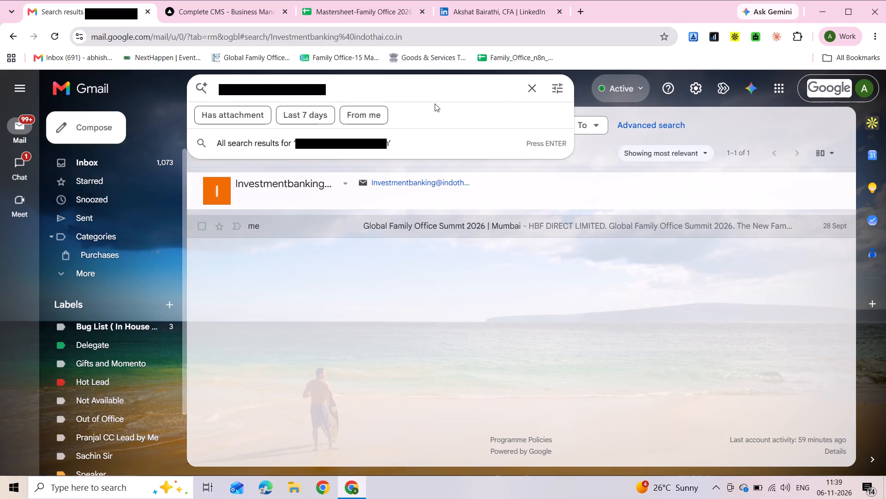
key(Return)
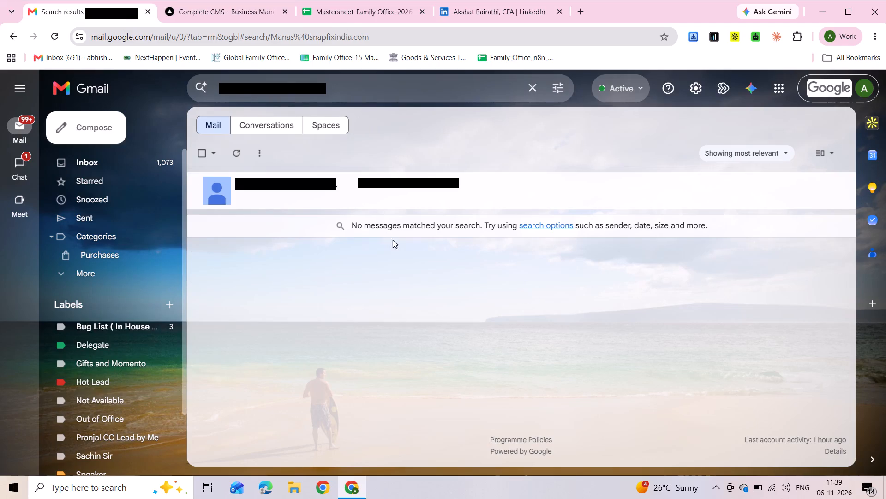
Start a new email to Manas's address from the search results.
click(388, 180)
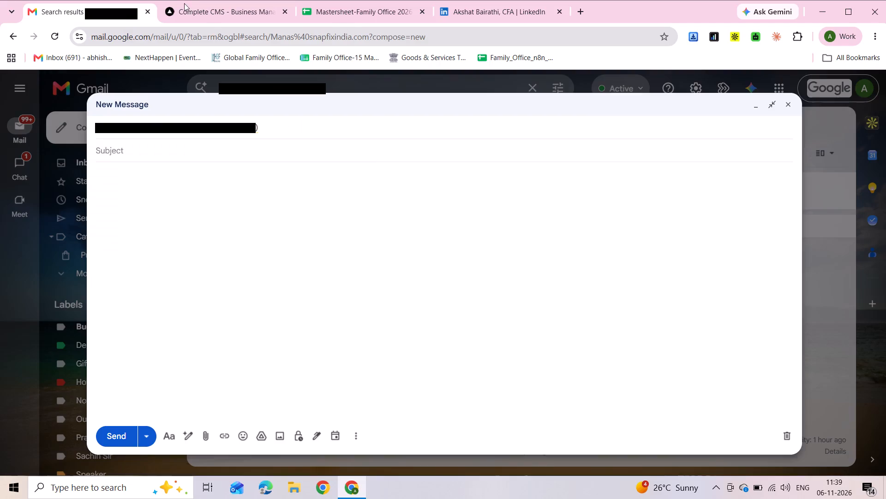
Return to Manas's CRM record and locate the lead's name and LinkedIn profile URL.
click(212, 15)
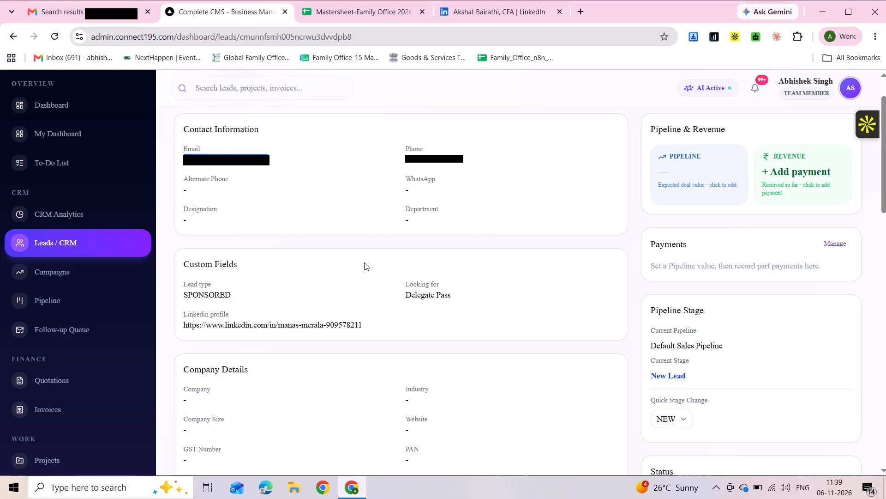
scroll(353, 209, up, 3)
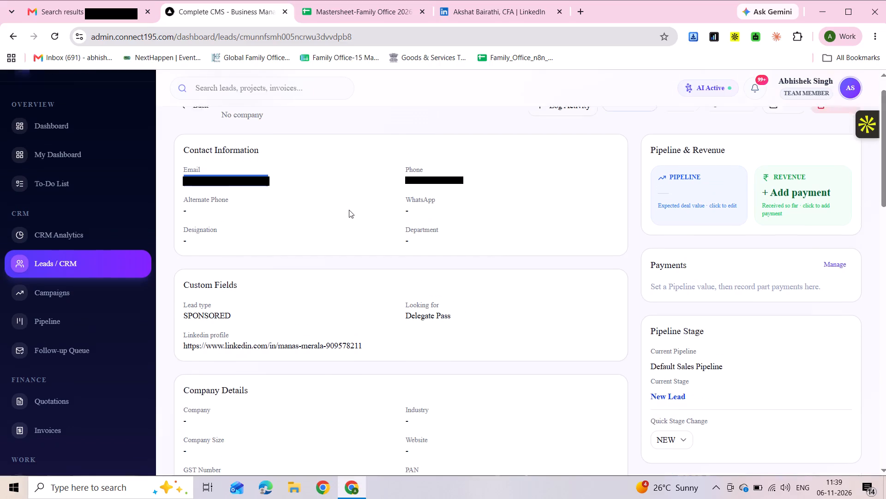
scroll(336, 233, up, 2)
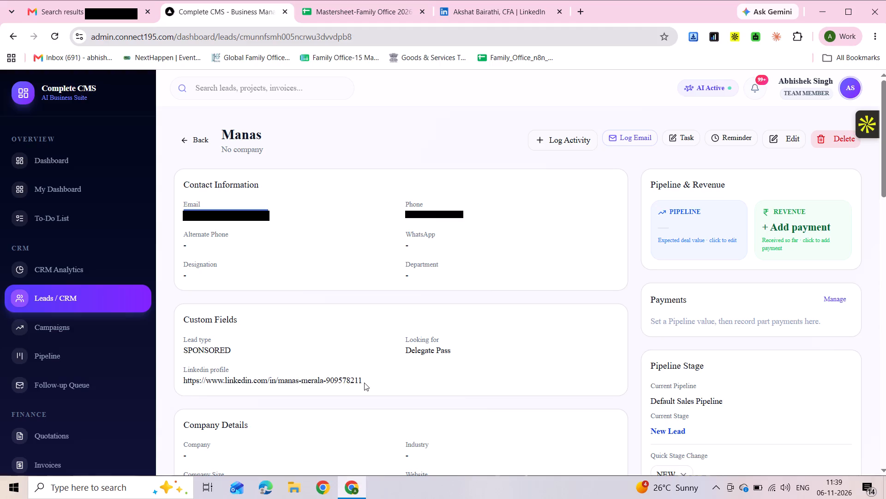
Copy the LinkedIn profile URL from Manas's record and open it in place of Akshat's LinkedIn profile.
click(364, 383)
drag(364, 383, 313, 382)
drag(293, 382, 216, 389)
click(370, 381)
drag(365, 383, 364, 383)
drag(364, 383, 180, 387)
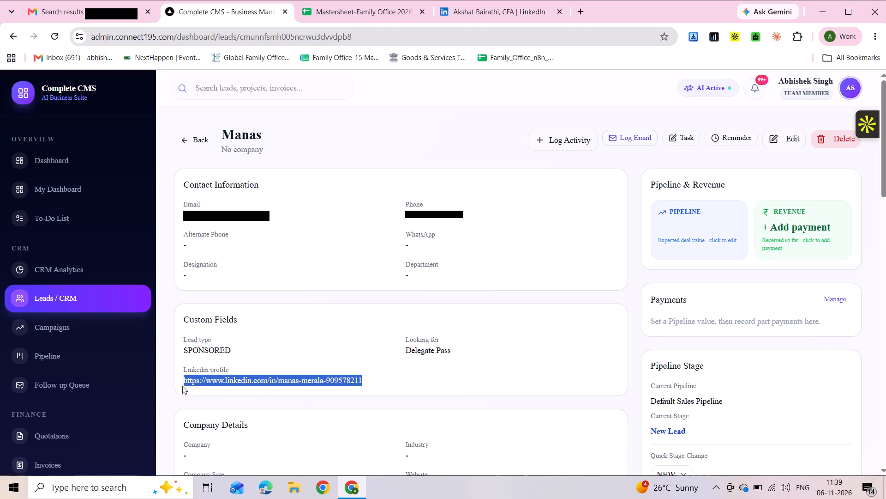
key(ctrl+c)
key(ctrl+c)
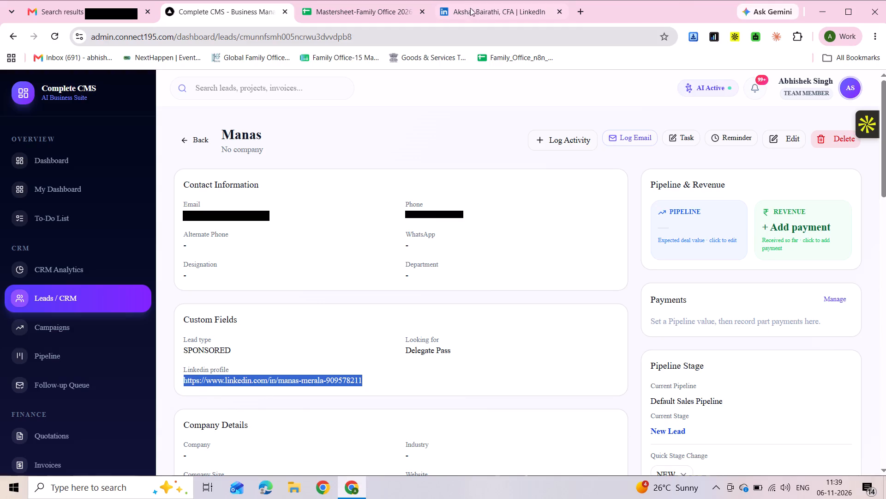
click(472, 10)
click(432, 35)
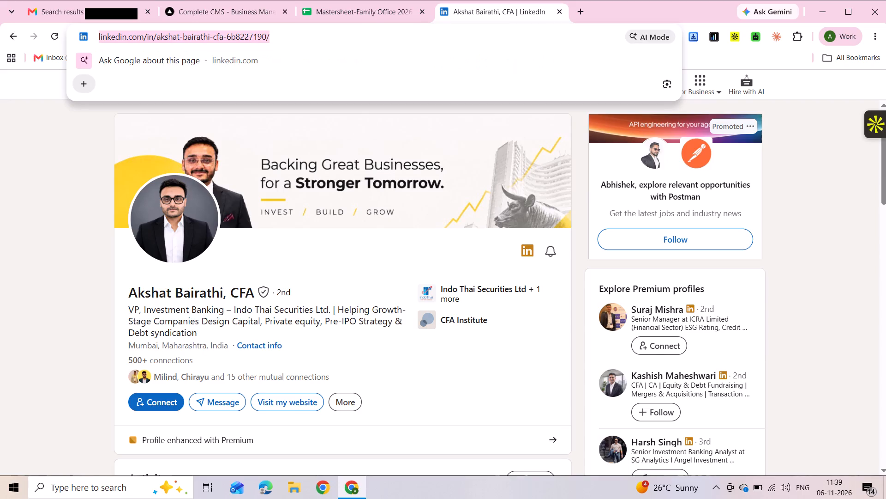
key(ctrl+v)
key(Return)
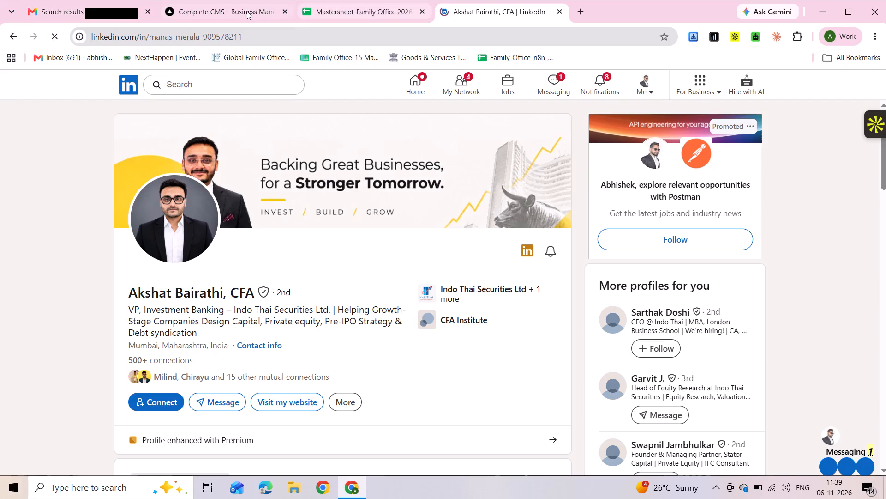
click(231, 7)
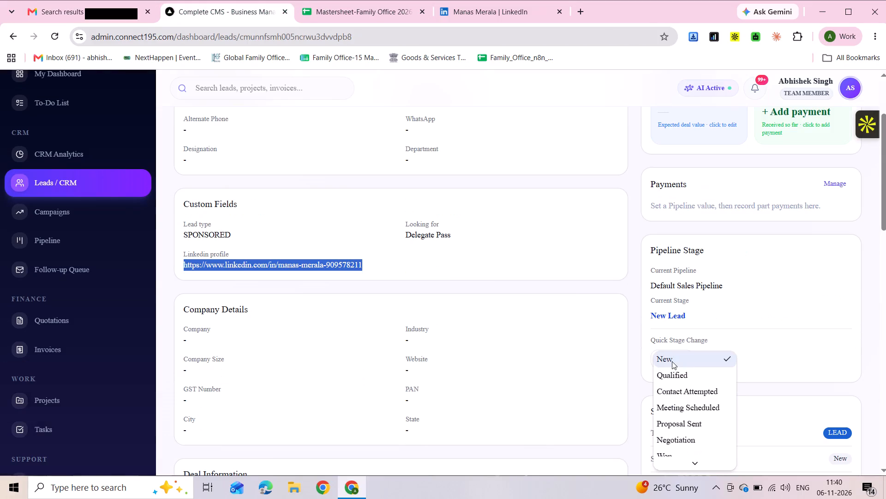
click(669, 423)
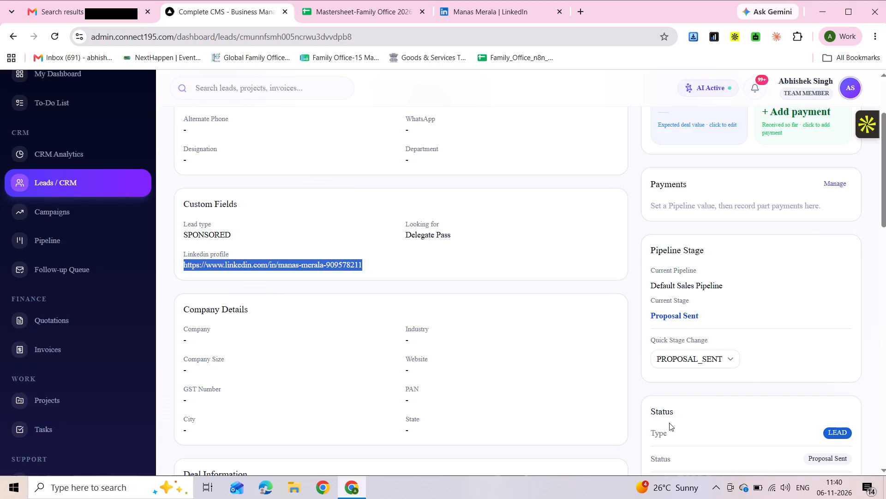
Go back to the campaign's filtered new leads and open the record of the lead CA Nishant.
scroll(665, 416, up, 3)
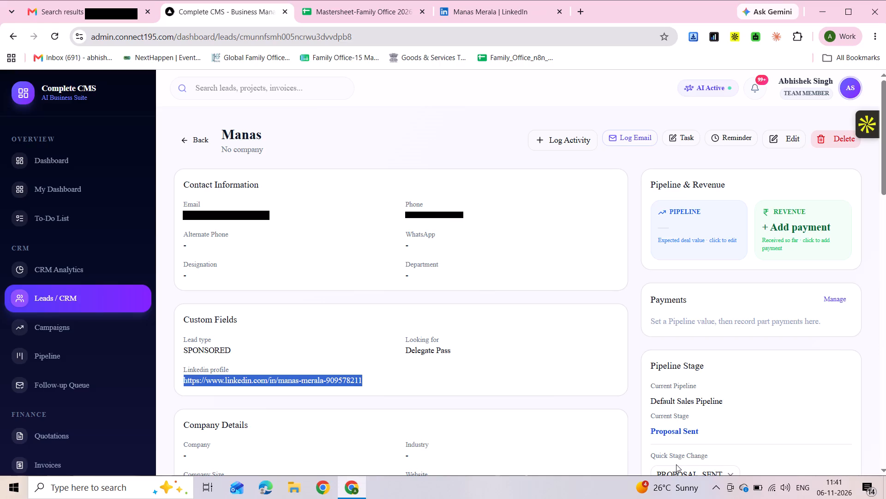
scroll(625, 335, up, 2)
click(187, 140)
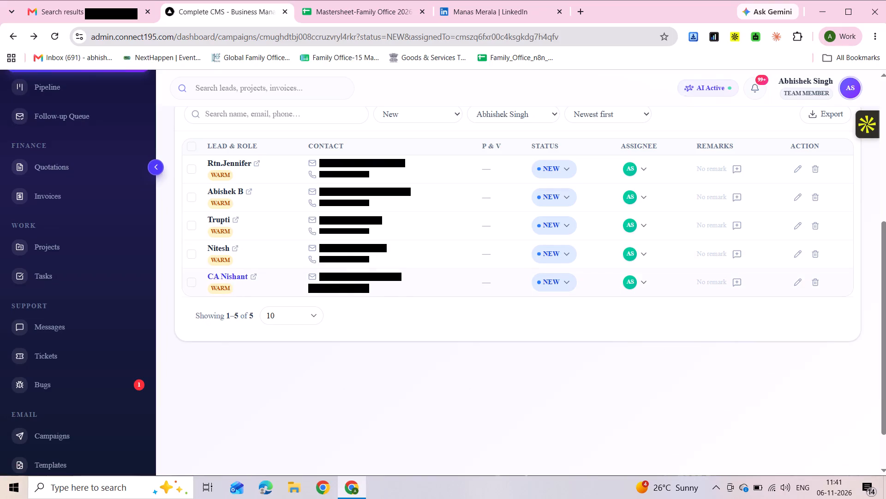
click(223, 279)
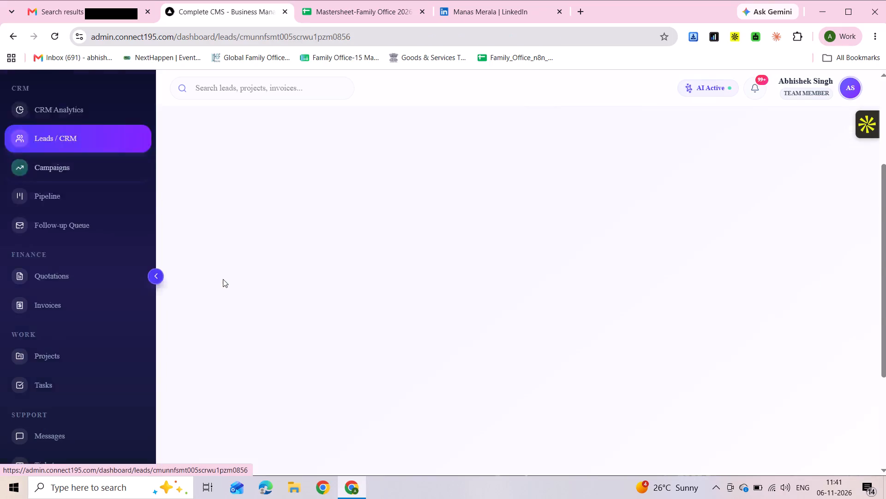
scroll(375, 317, down, 10)
scroll(366, 322, up, 7)
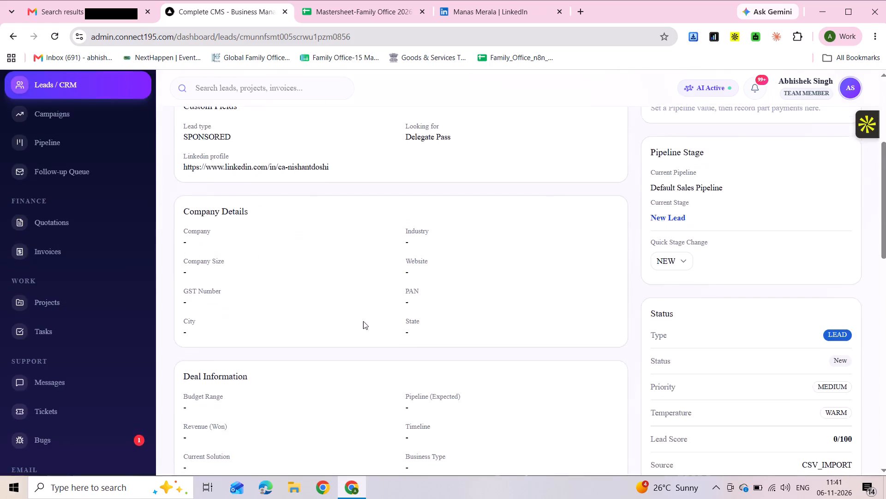
scroll(337, 292, up, 4)
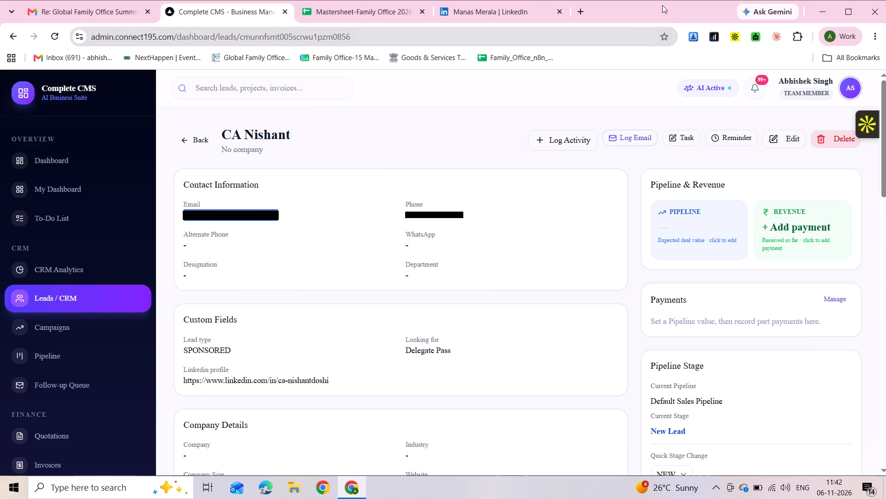
click(587, 9)
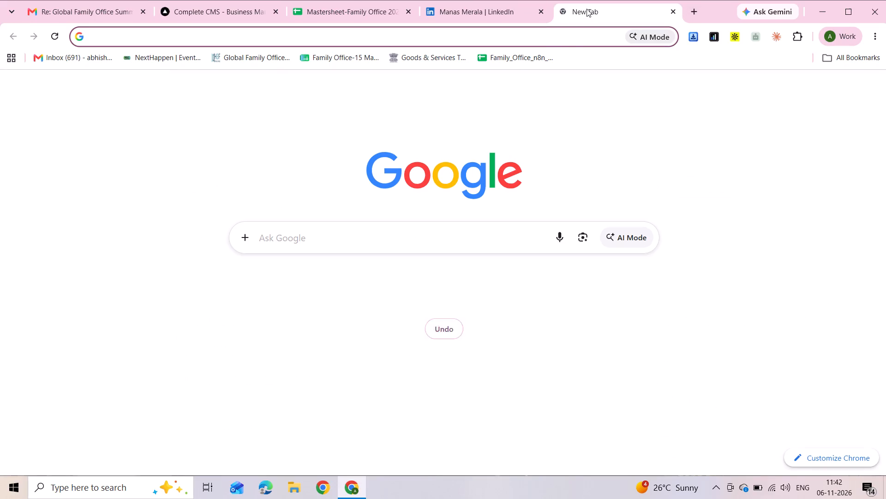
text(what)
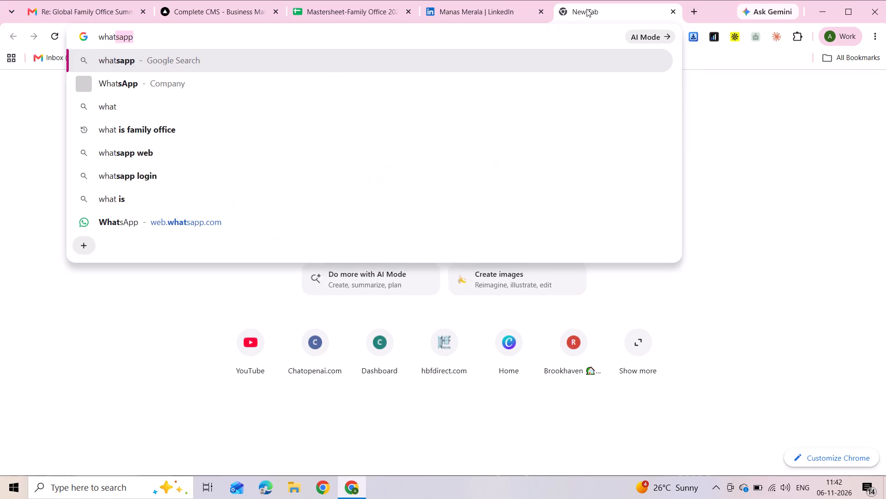
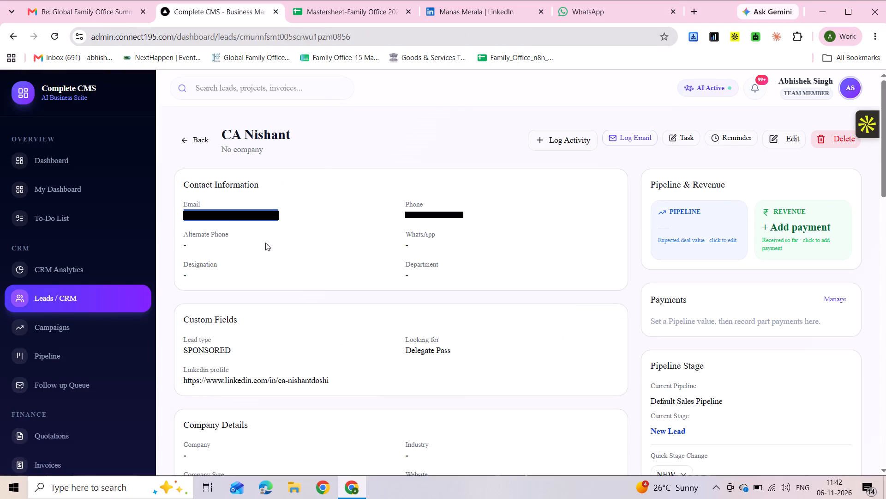
click(85, 5)
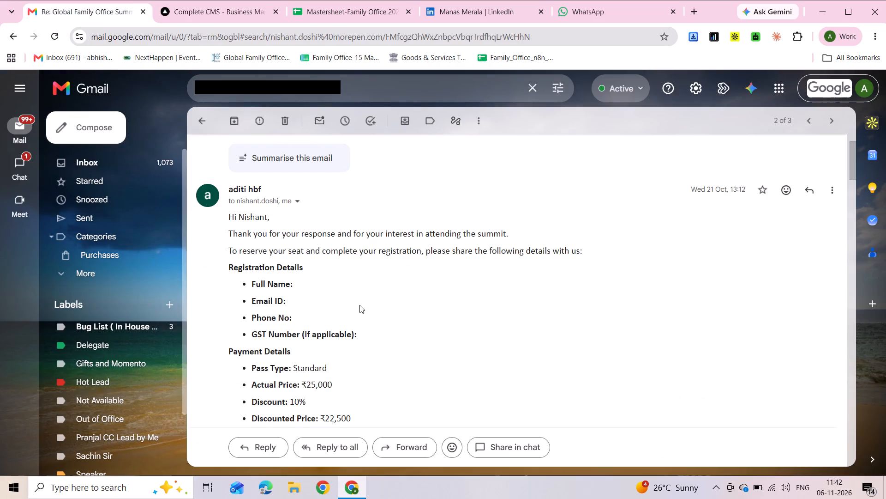
scroll(354, 300, up, 1)
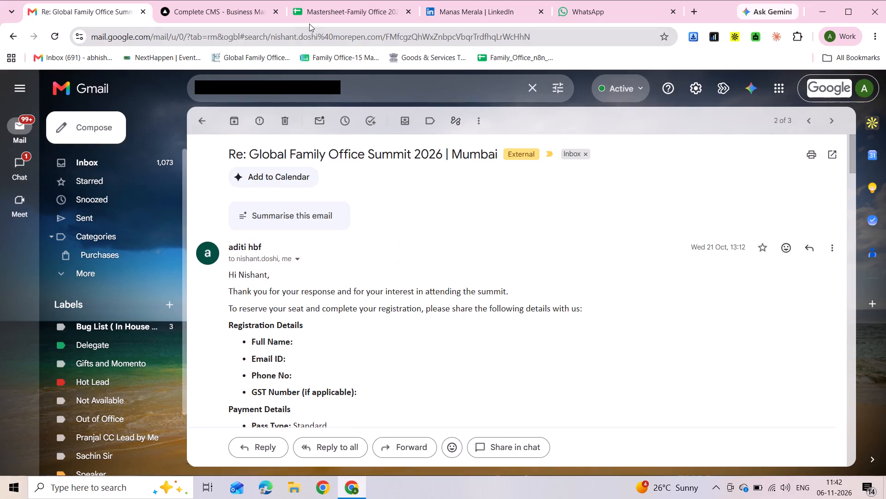
click(208, 8)
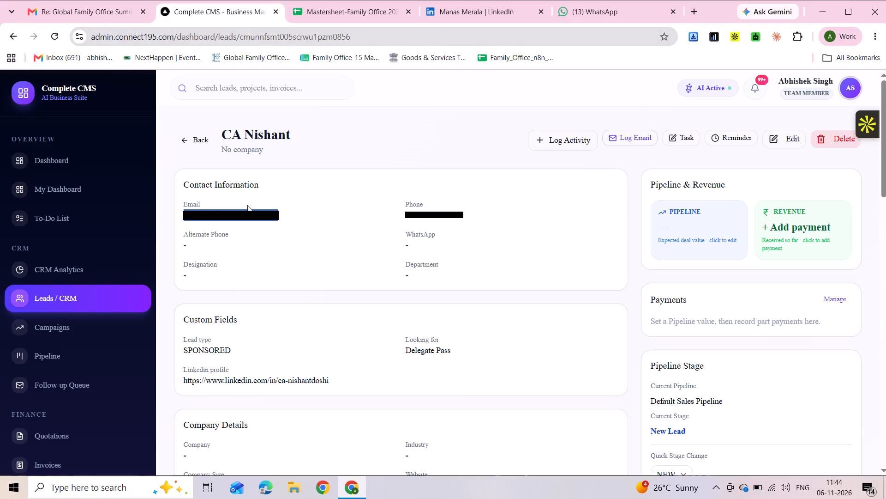
click(274, 239)
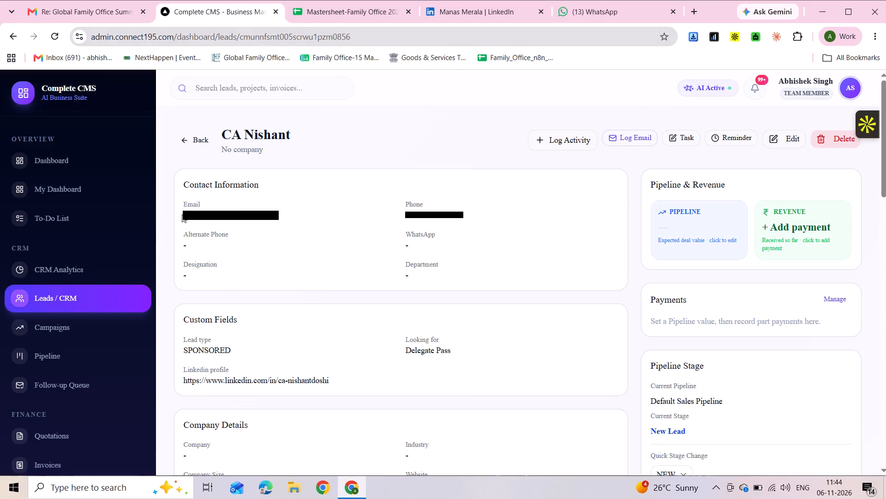
click(184, 214)
drag(184, 214, 377, 368)
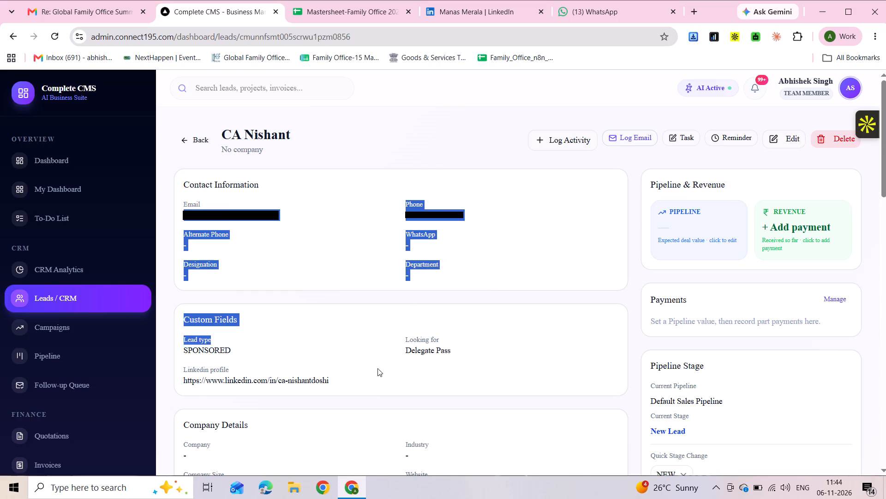
drag(377, 368, 419, 398)
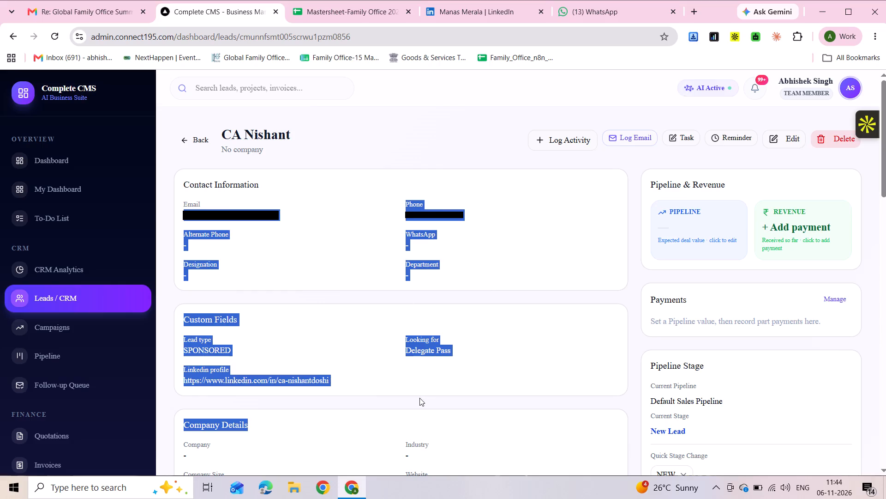
drag(419, 398, 344, 382)
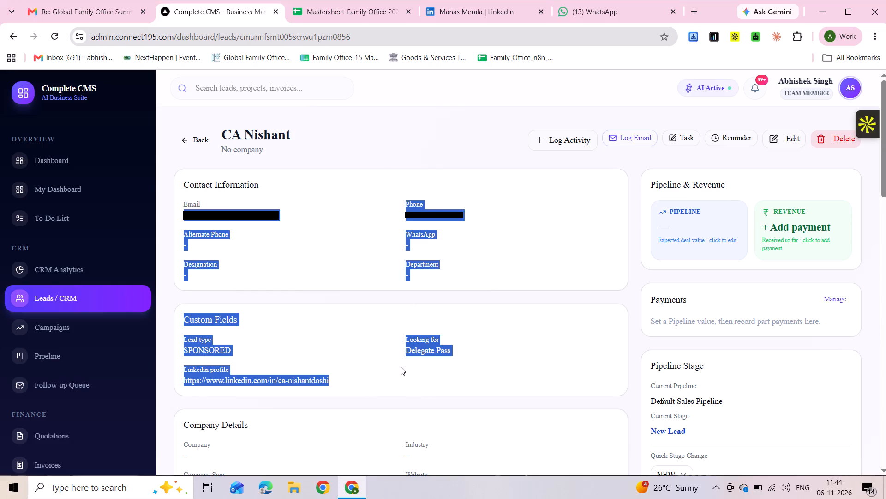
key(ctrl+c)
key(ctrl+c)
key(ctrl+c)
key(ctrl+c)
key(ctrl+c)
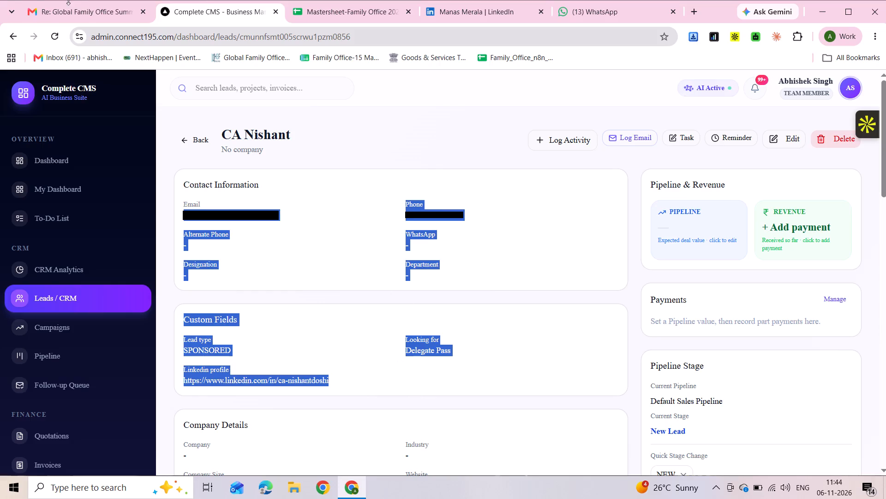
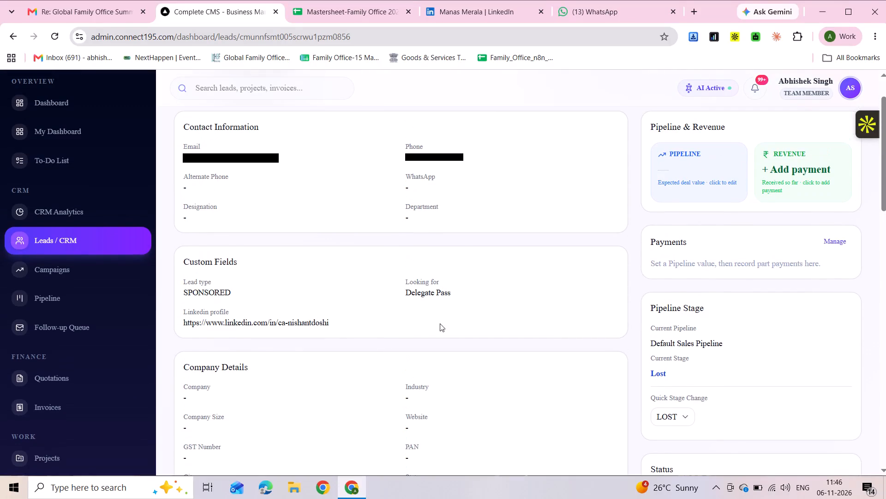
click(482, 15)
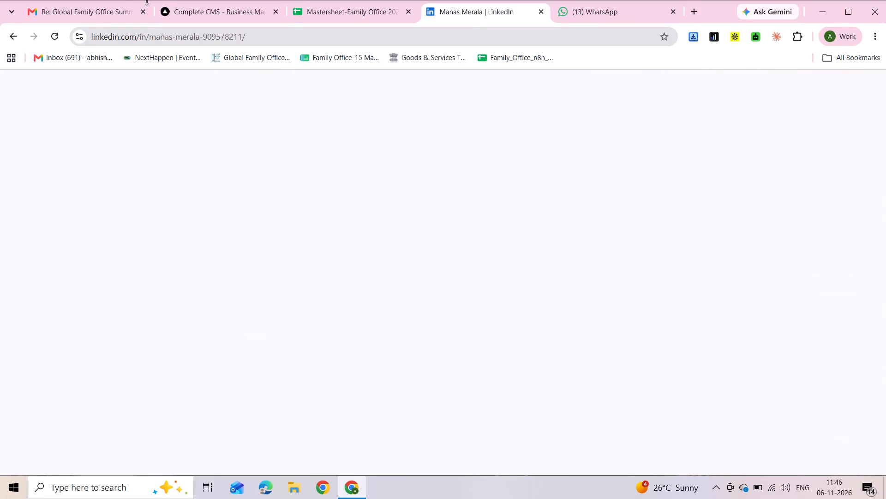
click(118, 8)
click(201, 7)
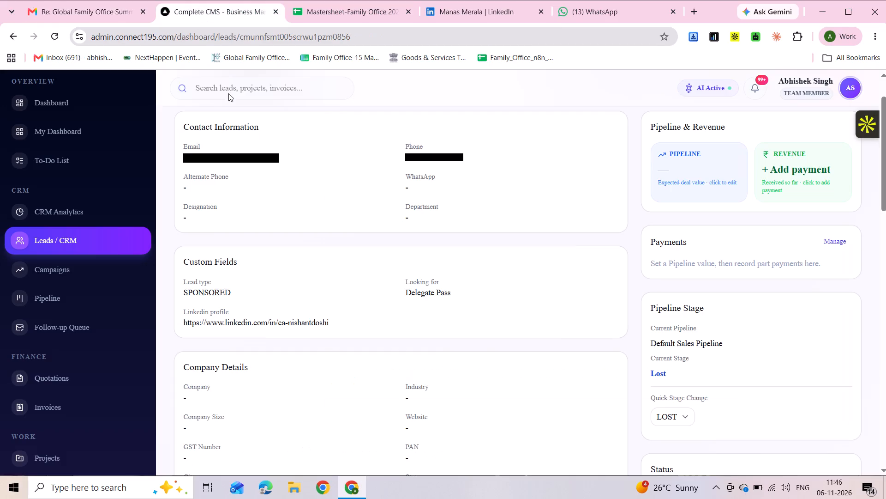
Copy the LinkedIn profile URL from Nishant's CRM record and open it in place of Manas's LinkedIn profile.
click(332, 322)
drag(332, 322, 327, 323)
drag(327, 323, 311, 326)
click(356, 329)
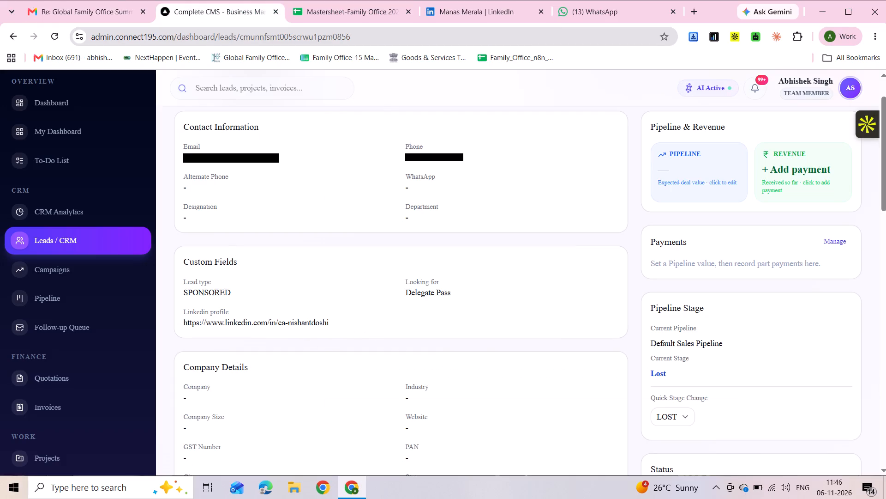
double_click(329, 324)
drag(329, 324, 278, 324)
click(277, 324)
click(334, 325)
drag(334, 325, 186, 327)
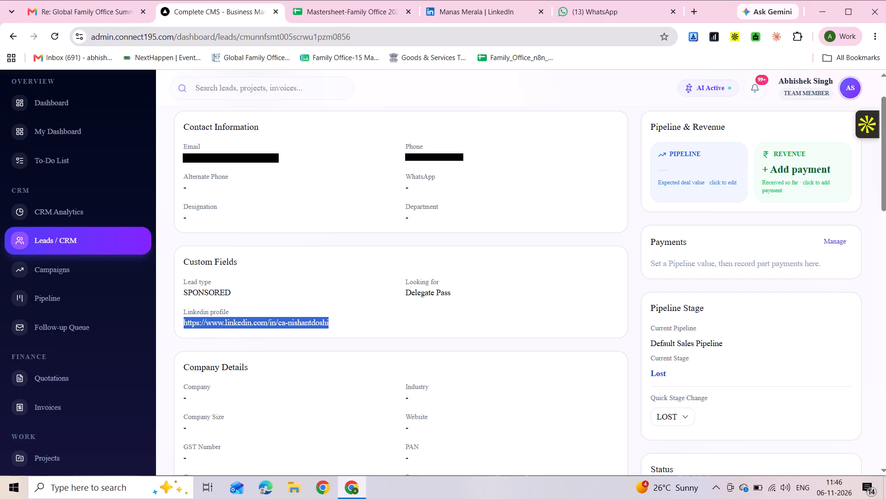
drag(186, 327, 186, 327)
right_click(201, 322)
right_click(201, 322)
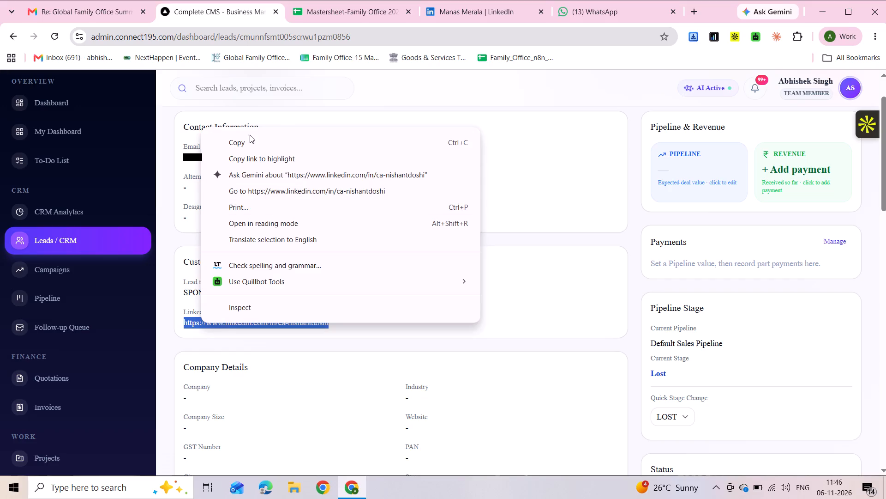
click(248, 140)
double_click(453, 8)
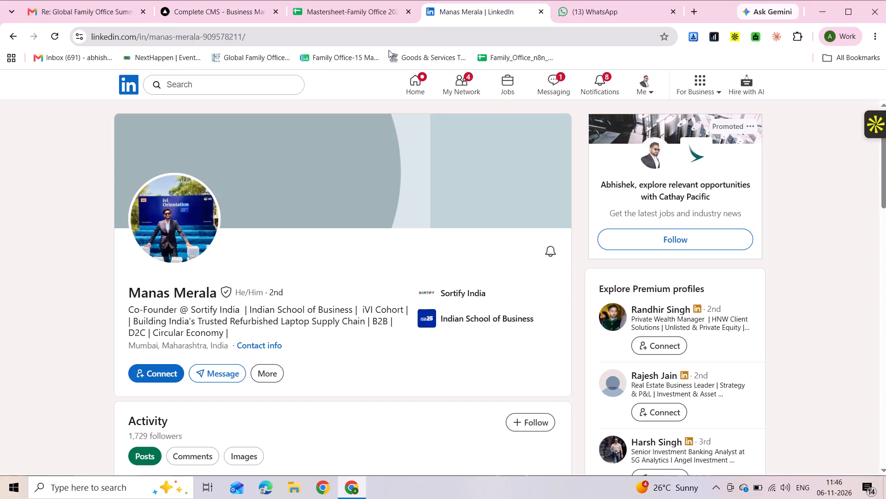
click(302, 37)
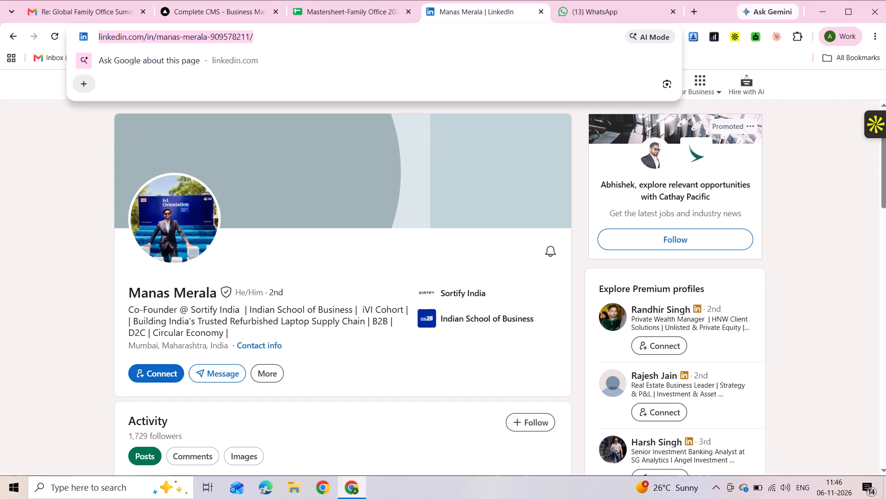
Open the LinkedIn profile URL copied from CA Nishant's record in place of Manas's LinkedIn profile.
key(ctrl+v)
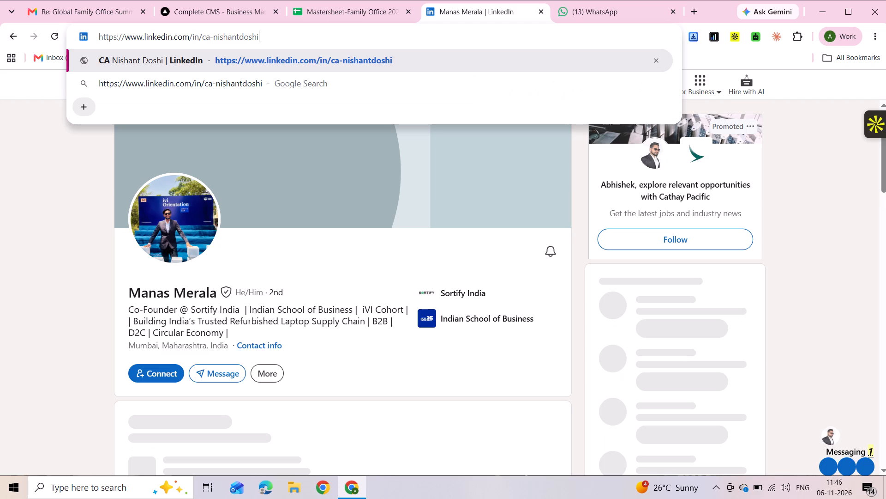
key(Return)
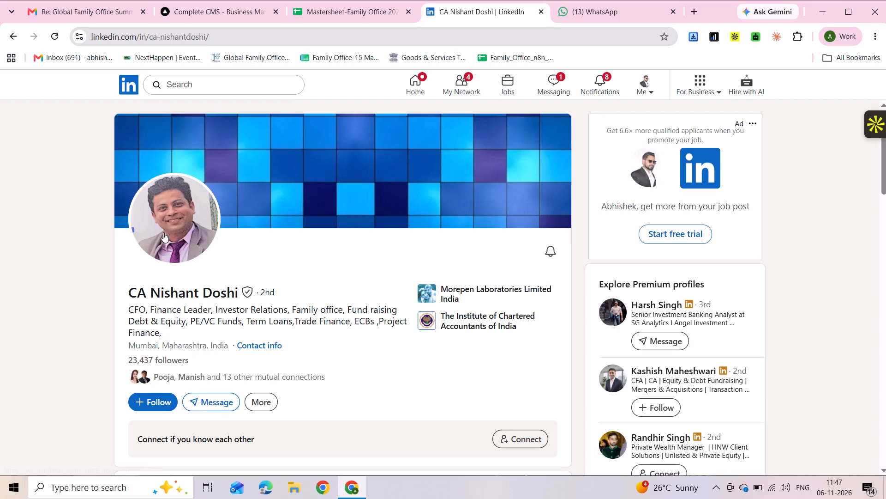
Return to CA Nishant's CRM record and view the contact information at its top.
click(186, 5)
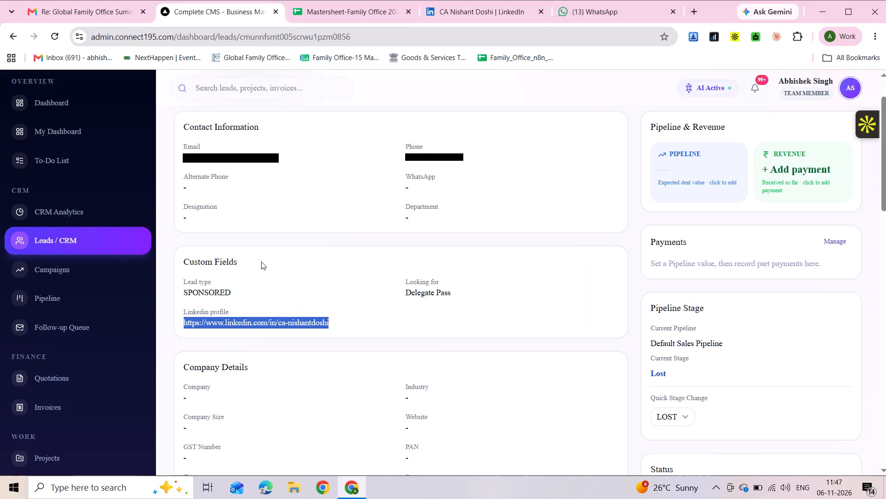
click(272, 257)
scroll(269, 269, up, 4)
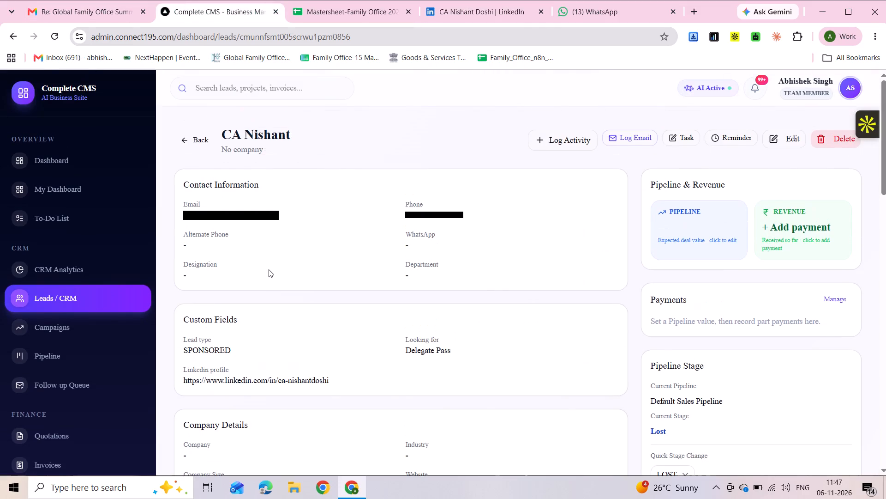
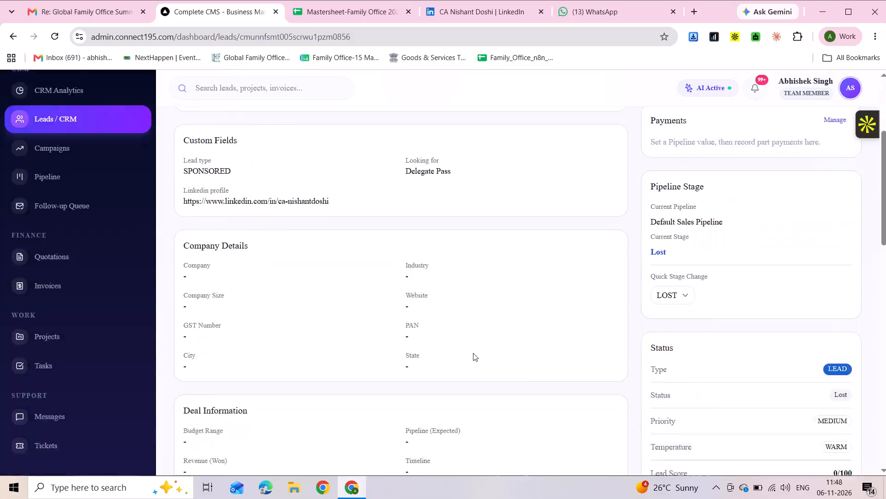
Review CA Nishant's CRM record down to its activity timeline and discussion, and return to the campaign's lead list.
scroll(475, 356, down, 5)
scroll(412, 392, down, 1)
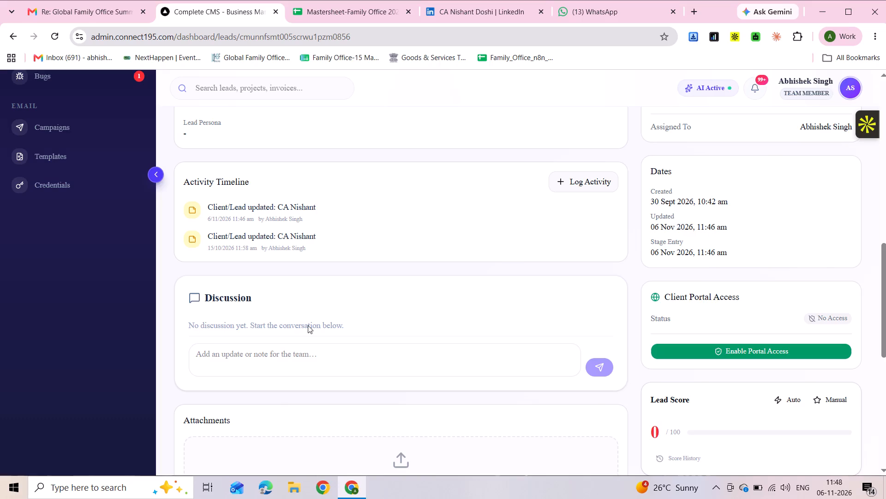
scroll(343, 281, down, 1)
scroll(343, 281, up, 11)
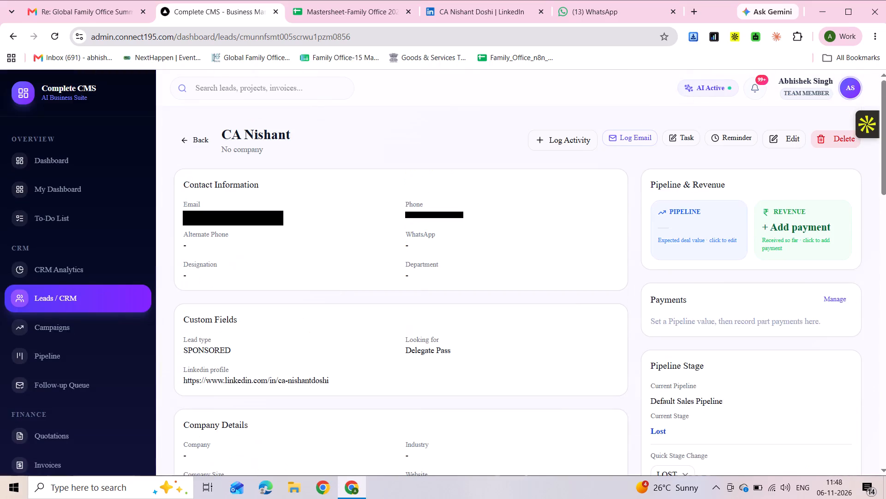
scroll(273, 234, down, 6)
scroll(308, 281, up, 12)
click(194, 132)
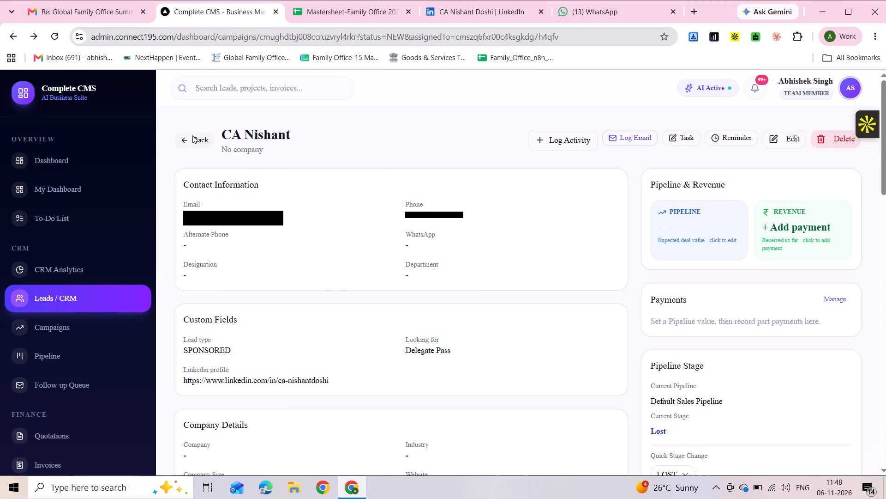
double_click(222, 223)
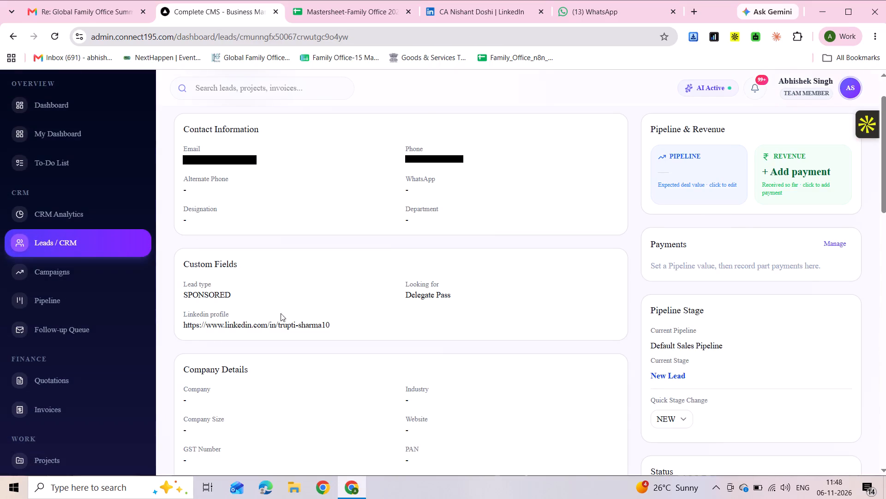
click(268, 163)
drag(265, 163, 183, 163)
drag(183, 163, 182, 163)
right_click(202, 154)
click(310, 126)
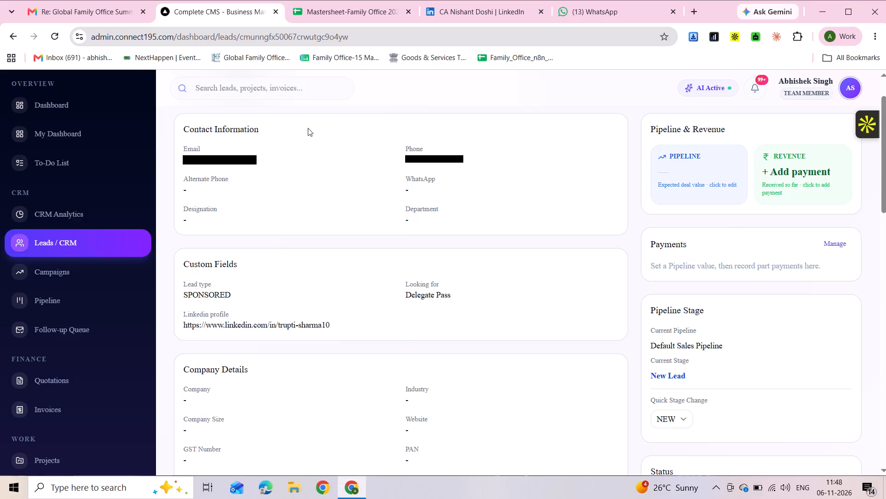
click(260, 164)
drag(253, 164, 173, 165)
click(278, 177)
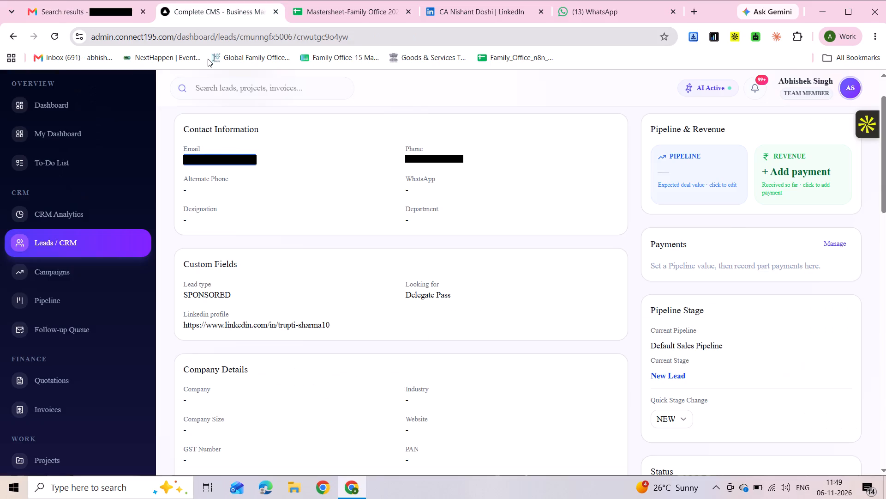
scroll(274, 237, down, 4)
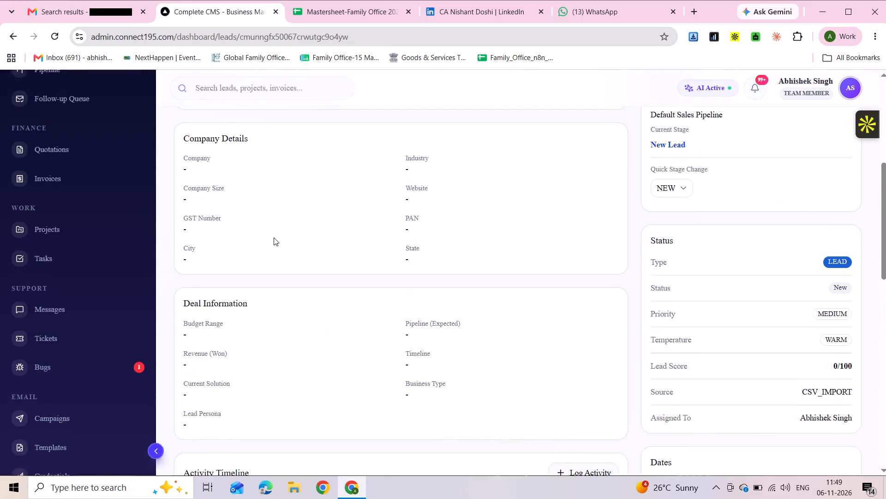
scroll(274, 237, up, 5)
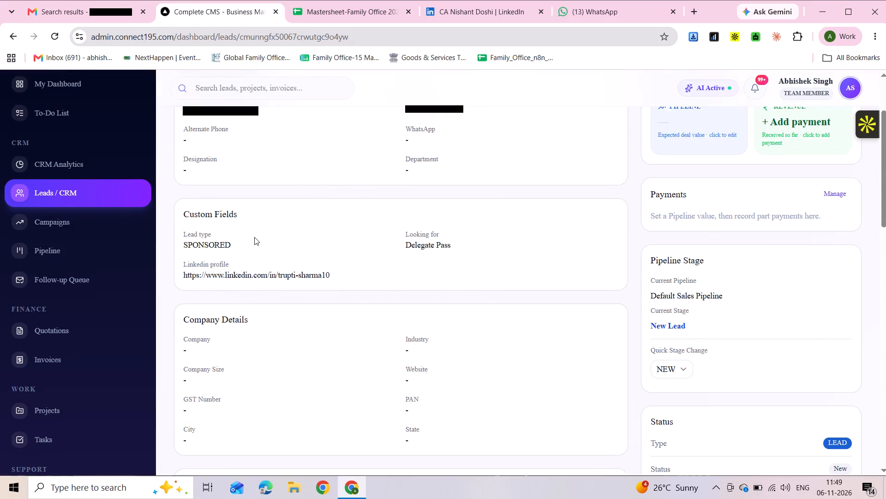
scroll(254, 237, up, 1)
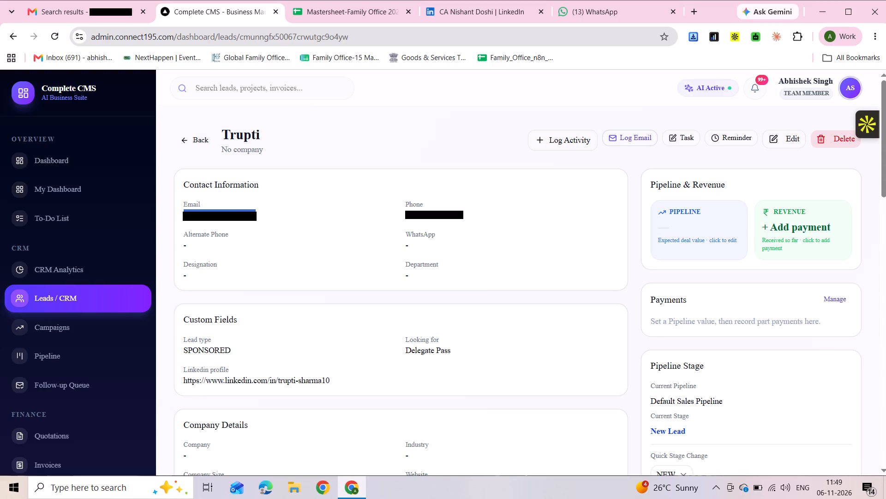
Copy the LinkedIn profile URL from Trupti's CRM record and open it in place of CA Nishant's LinkedIn profile.
click(342, 383)
drag(342, 383, 303, 378)
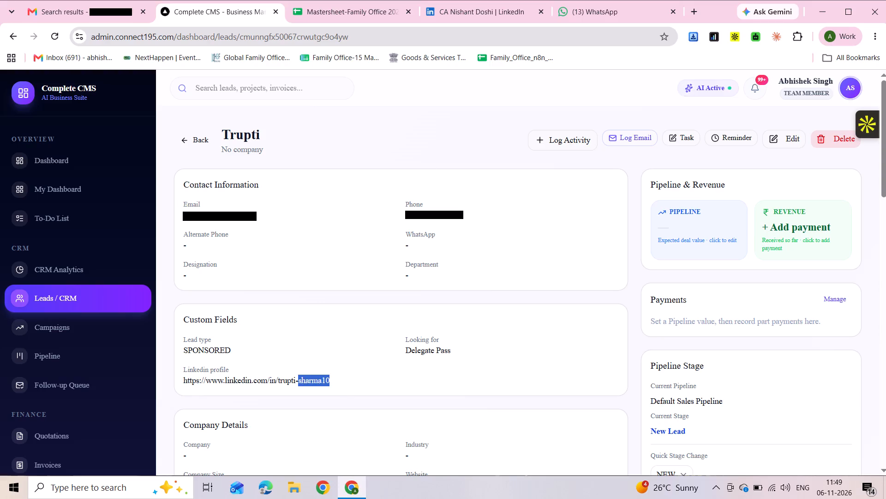
drag(303, 378, 299, 378)
drag(291, 378, 227, 381)
drag(334, 383, 331, 383)
drag(331, 383, 181, 379)
right_click(191, 378)
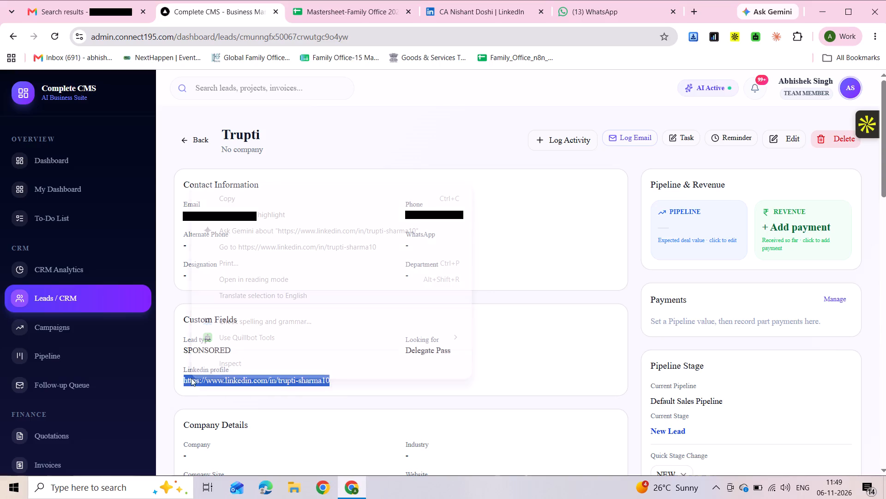
click(229, 201)
click(471, 11)
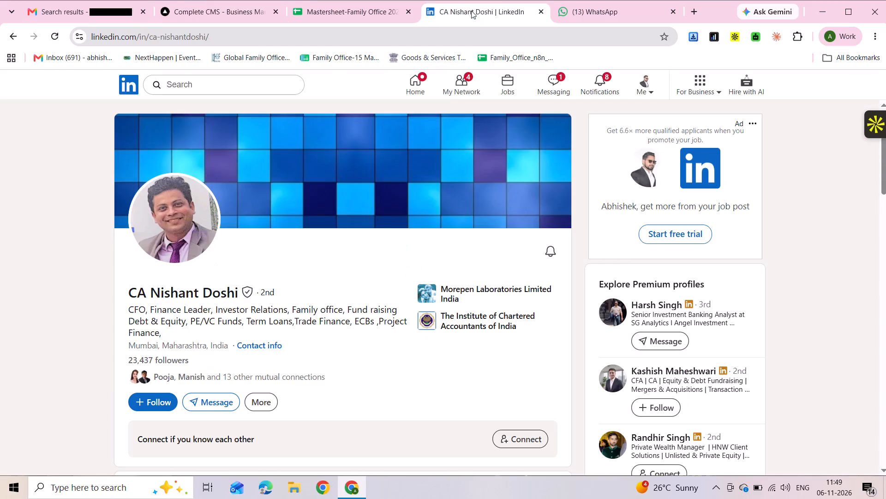
click(329, 36)
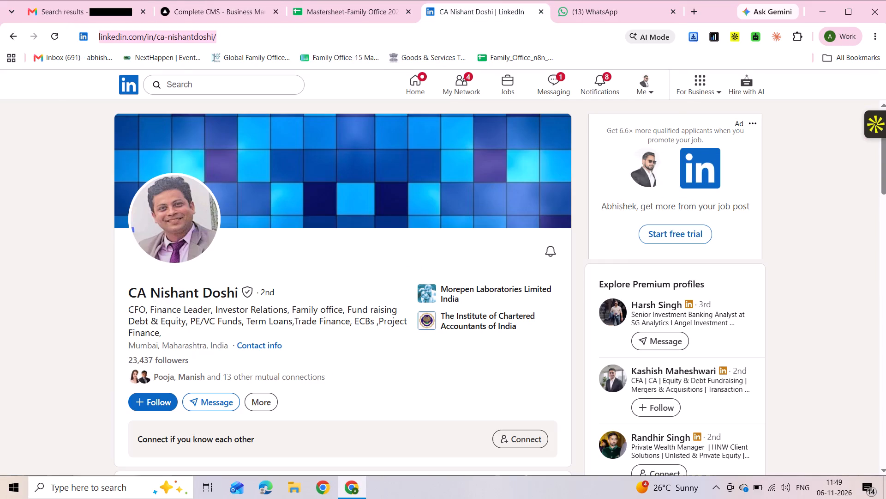
key(ctrl+v)
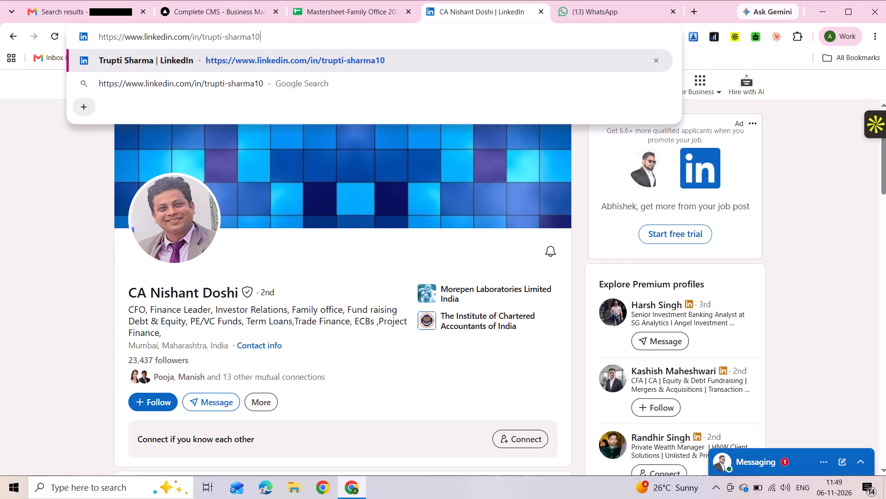
key(Return)
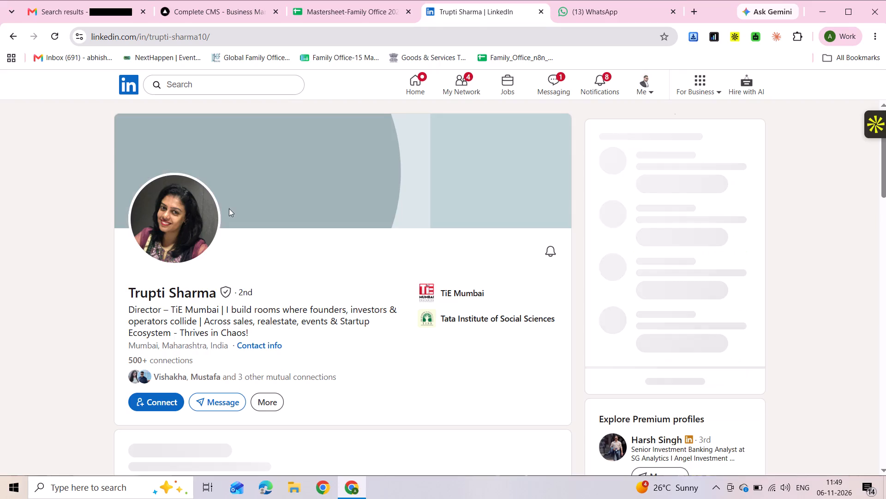
click(197, 5)
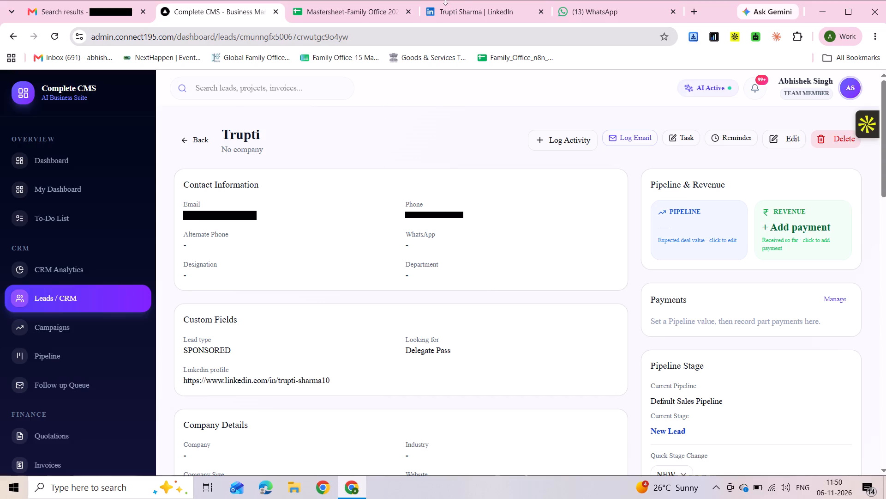
click(465, 4)
scroll(413, 218, down, 2)
scroll(346, 329, down, 3)
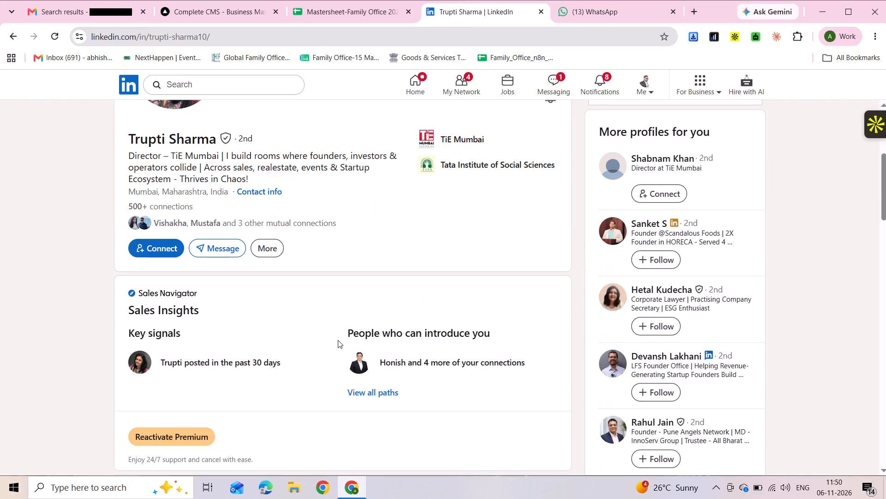
Examine Trupti's LinkedIn profile, including the About, Featured and Activity sections.
scroll(338, 340, down, 3)
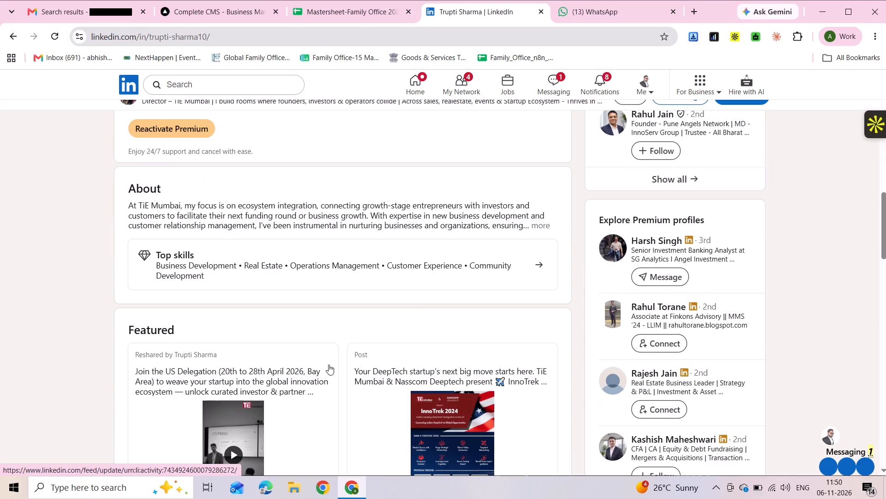
scroll(329, 365, down, 4)
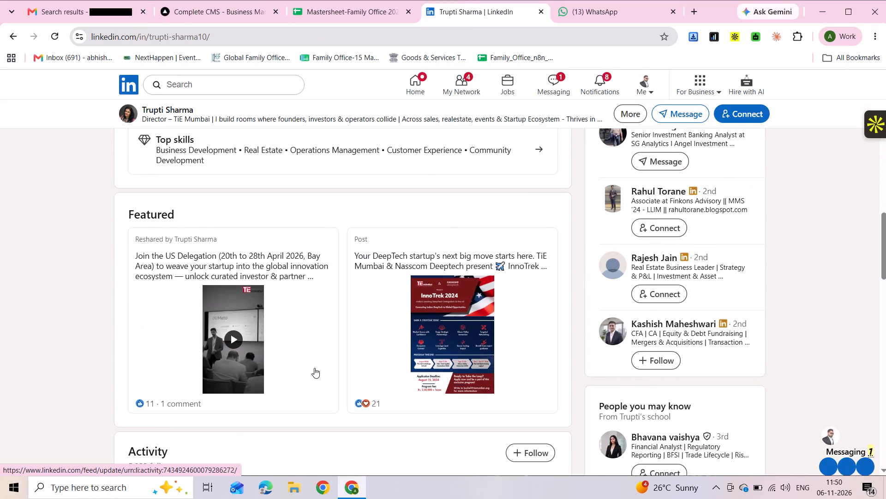
scroll(314, 368, down, 3)
scroll(319, 351, up, 2)
scroll(319, 351, down, 4)
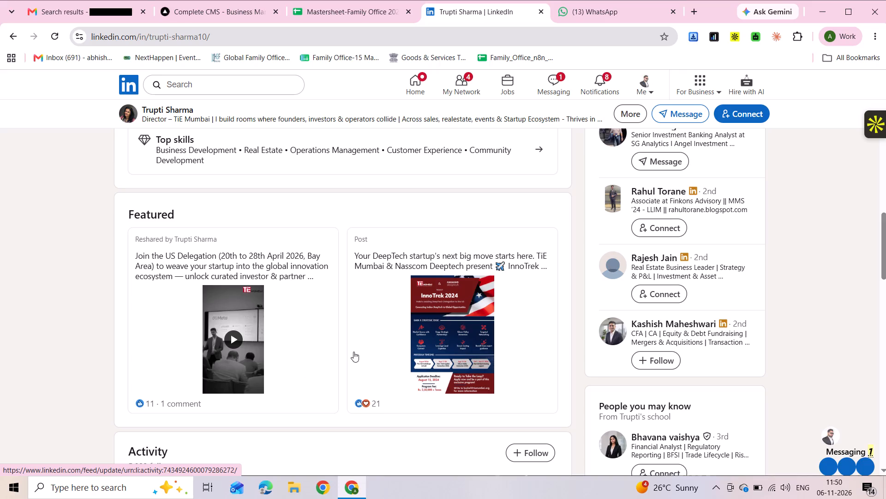
scroll(354, 351, up, 2)
Return to Trupti's record in the CRM.
click(354, 5)
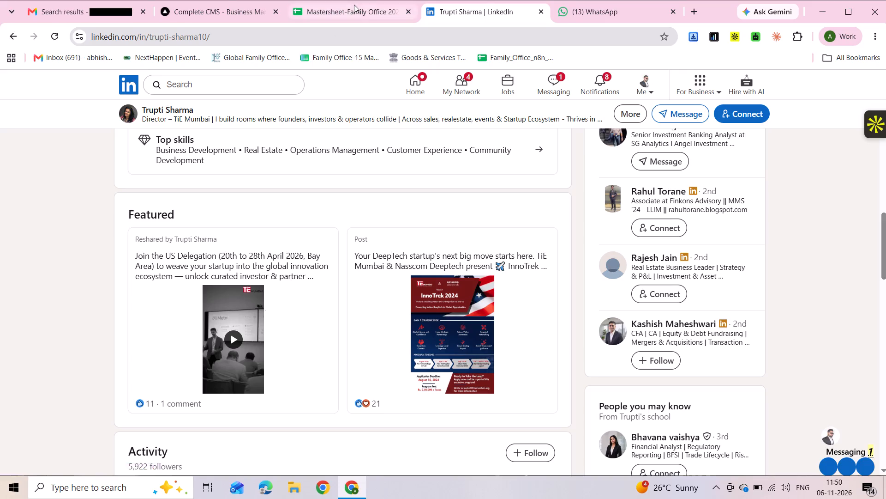
click(218, 0)
click(216, 8)
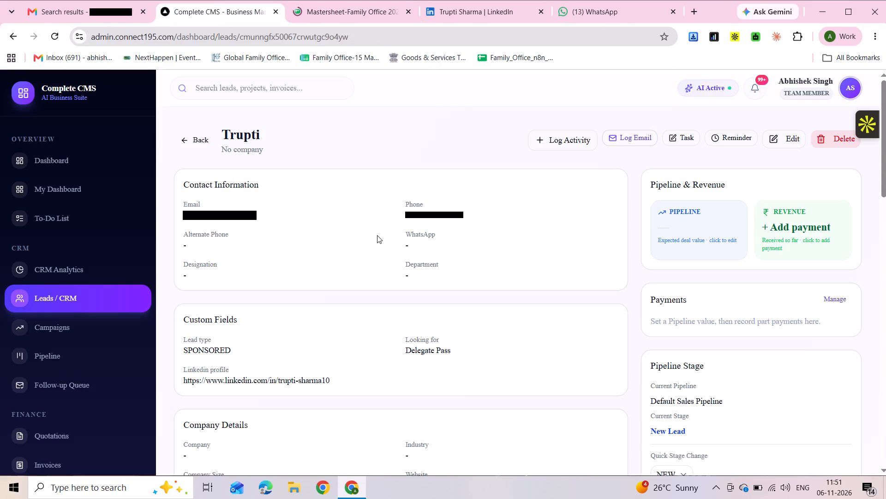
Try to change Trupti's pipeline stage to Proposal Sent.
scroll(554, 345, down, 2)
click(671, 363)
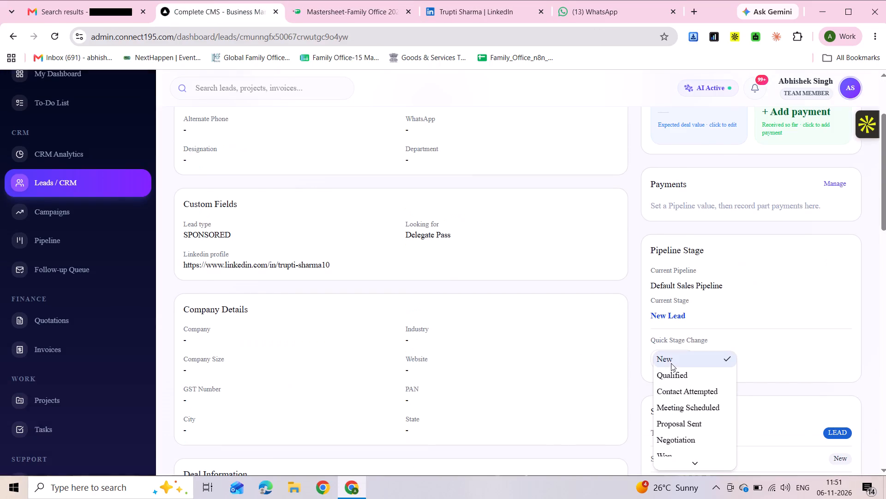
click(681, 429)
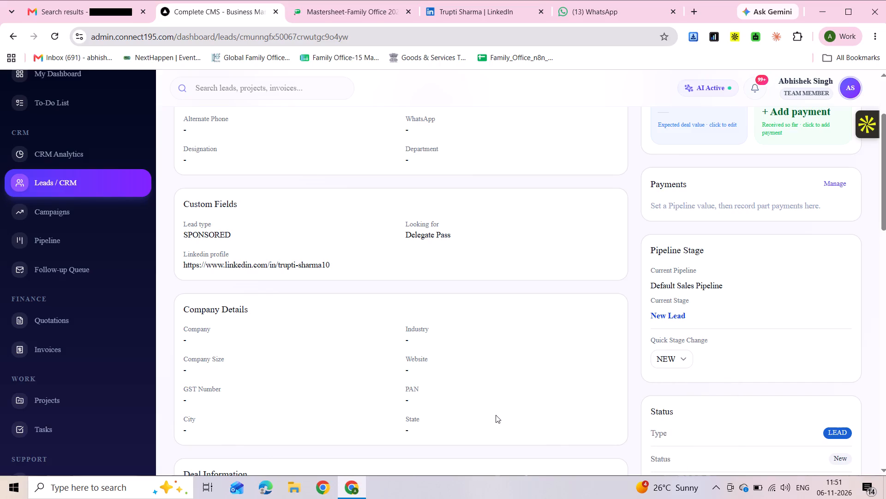
Check the rest of Trupti's record, return to the campaign's new leads list and open Nitesh's record.
scroll(496, 415, up, 3)
scroll(496, 415, down, 6)
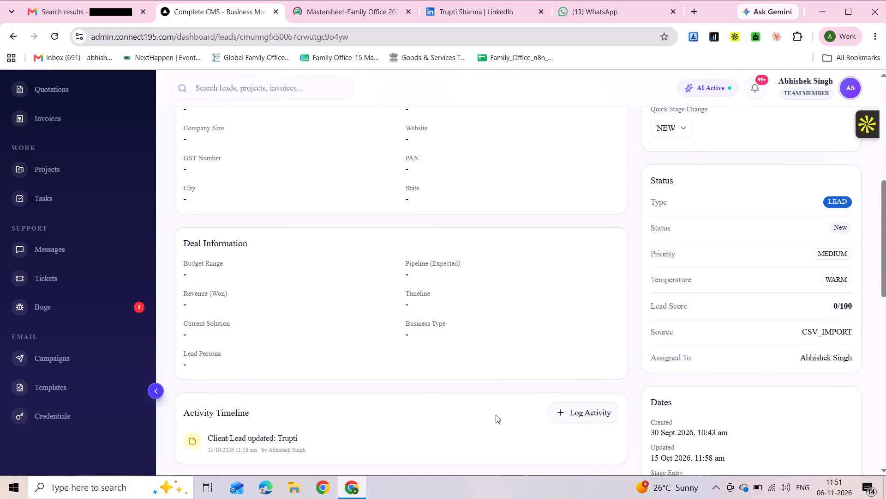
scroll(496, 415, up, 3)
scroll(496, 415, down, 1)
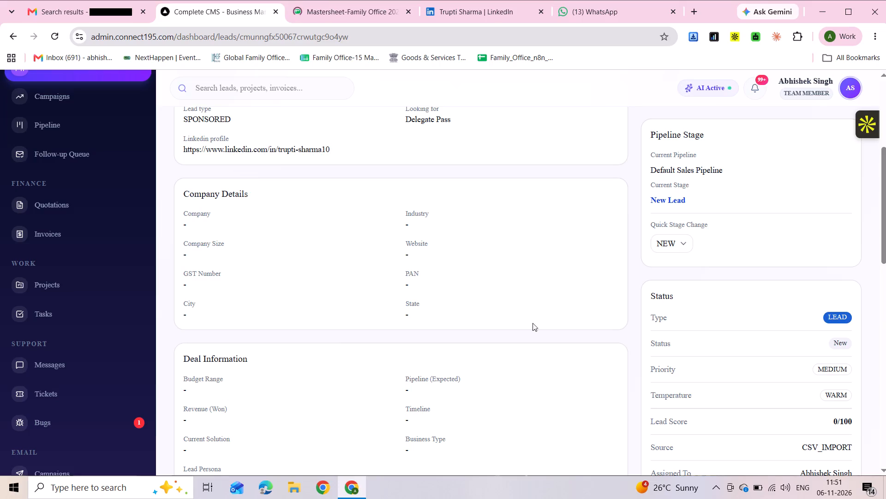
scroll(152, 210, up, 9)
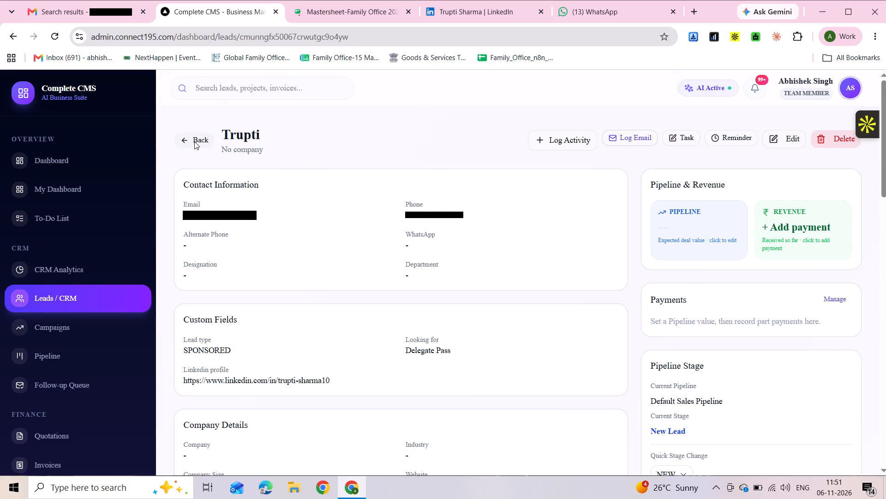
click(194, 141)
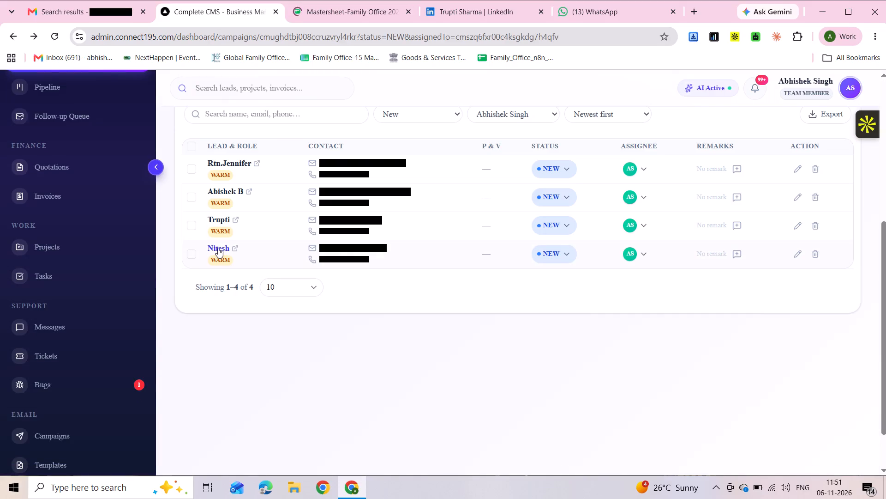
click(218, 248)
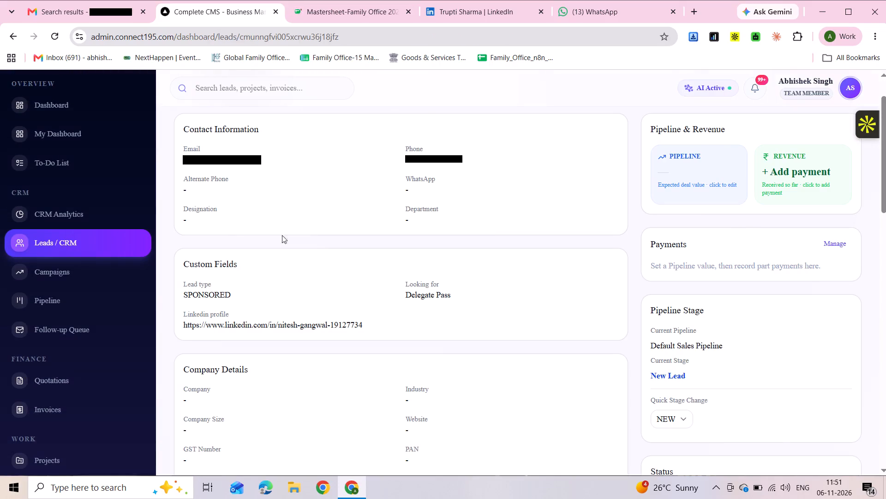
Select the LinkedIn profile URL in Nitesh's custom fields.
drag(259, 323, 254, 323)
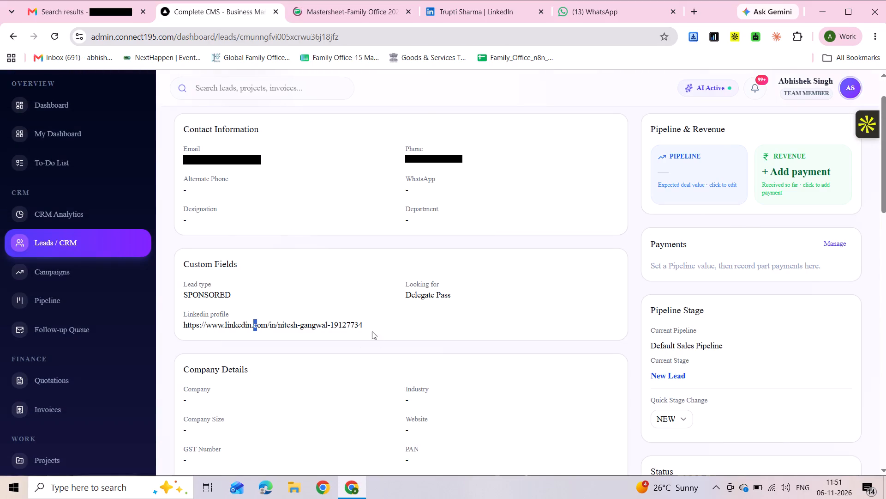
click(365, 325)
drag(365, 325, 150, 330)
click(366, 261)
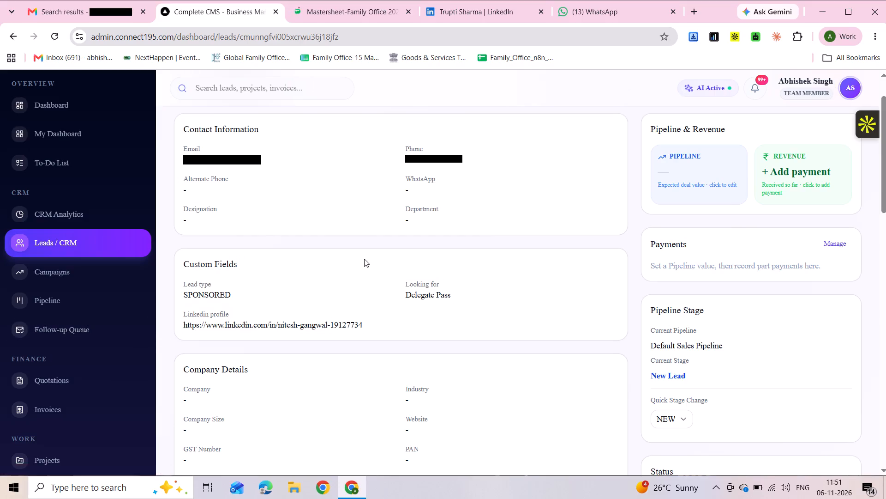
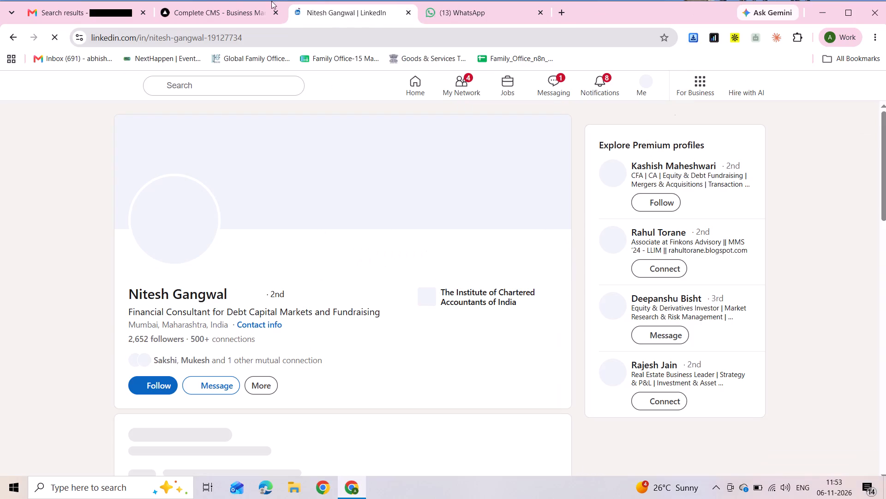
Examine Nitesh's CRM record alongside his LinkedIn profile.
click(243, 8)
scroll(323, 203, up, 1)
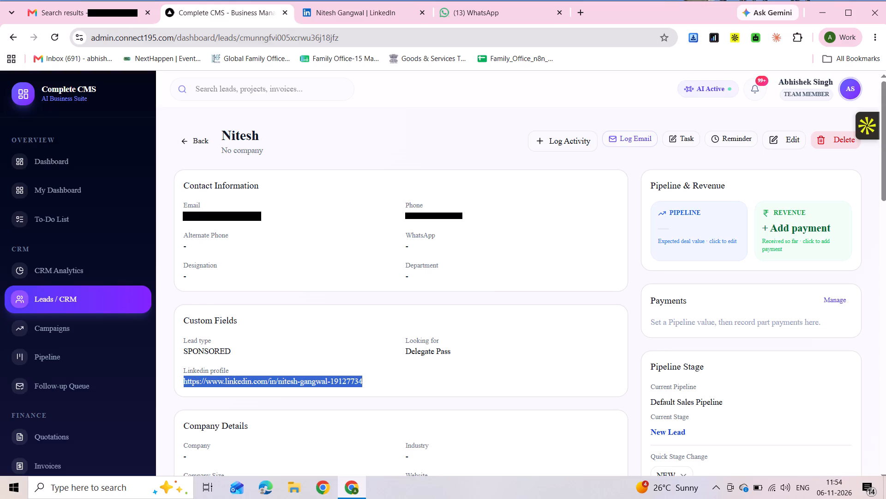
click(354, 14)
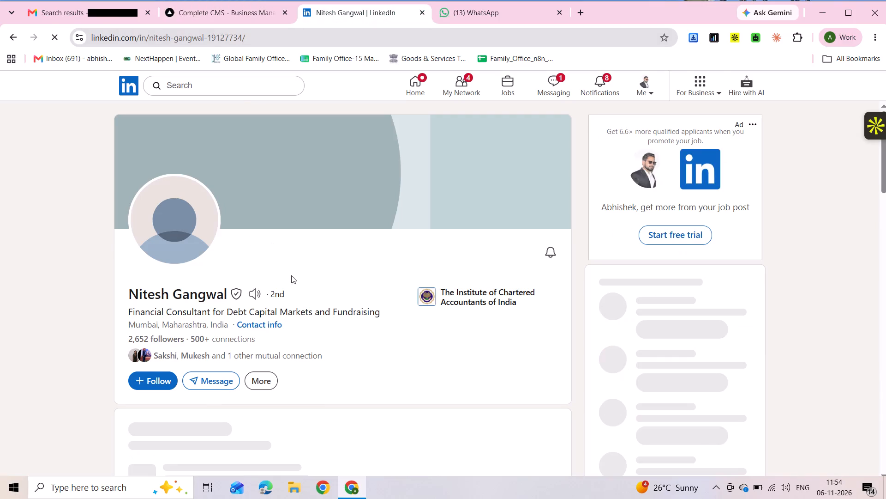
scroll(316, 300, down, 3)
scroll(325, 314, up, 1)
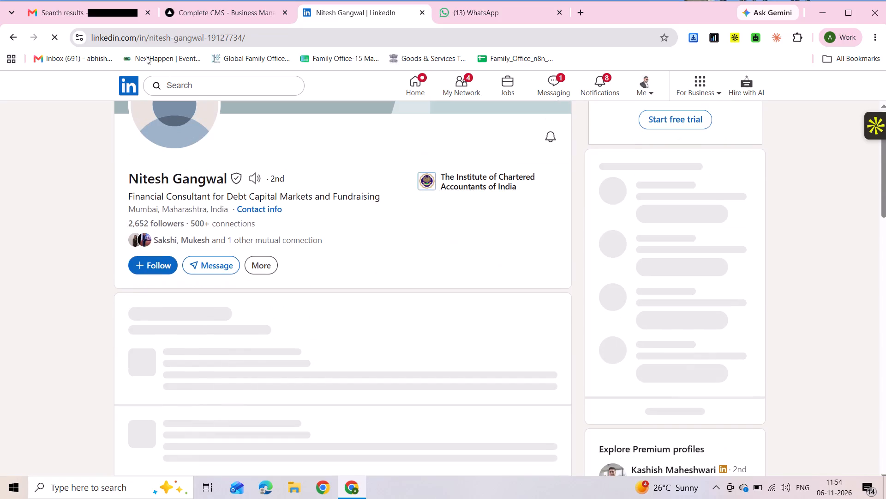
click(84, 9)
click(210, 5)
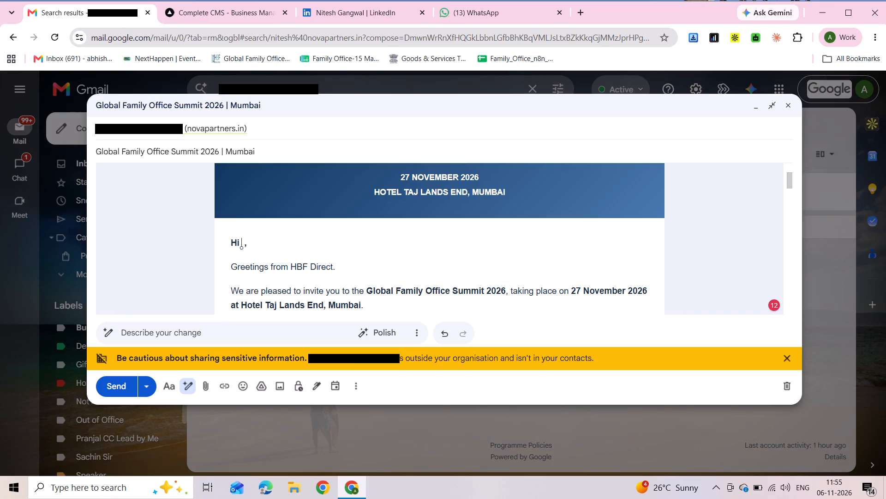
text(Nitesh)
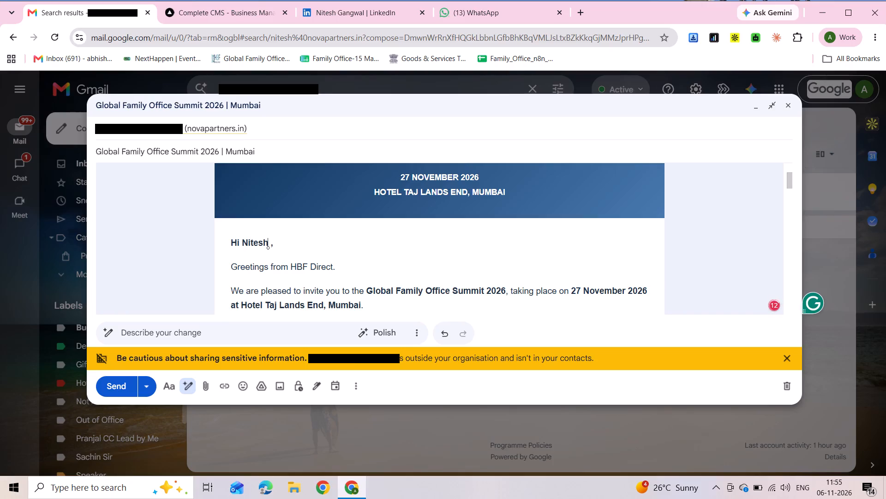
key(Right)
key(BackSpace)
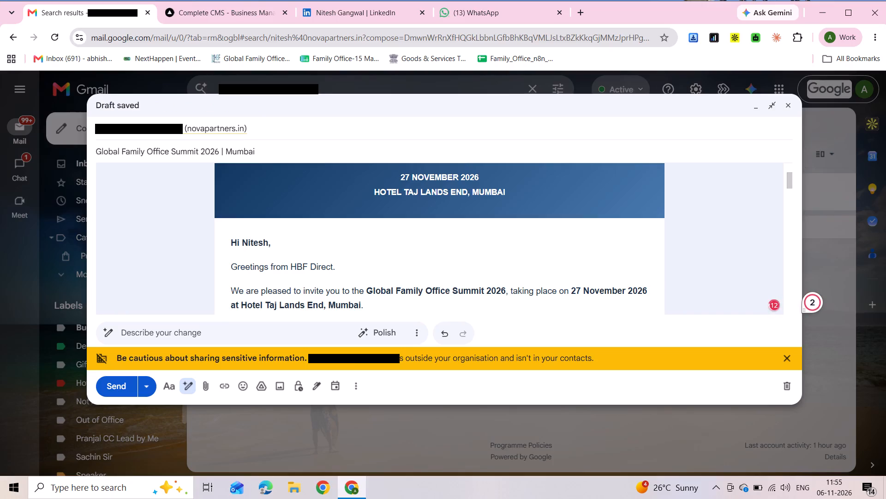
click(108, 388)
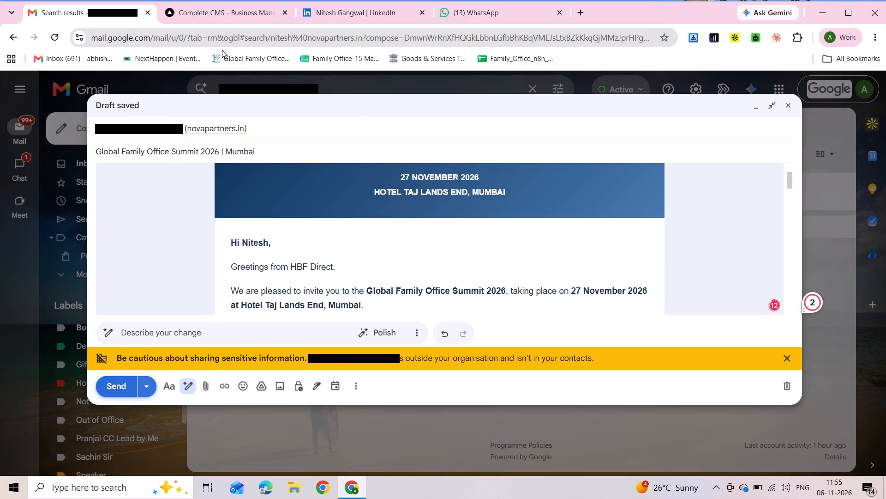
Return to Nitesh's CRM record and change his pipeline stage to Proposal Sent.
click(221, 11)
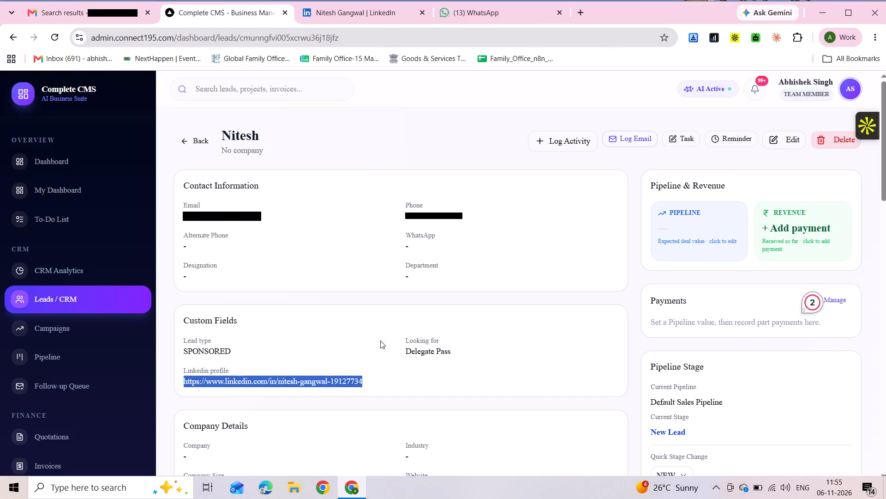
scroll(700, 318, down, 3)
click(664, 304)
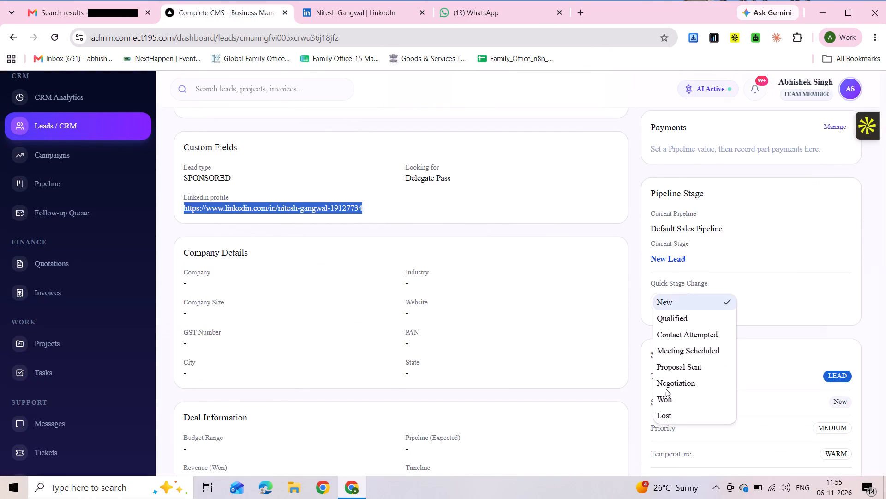
click(668, 372)
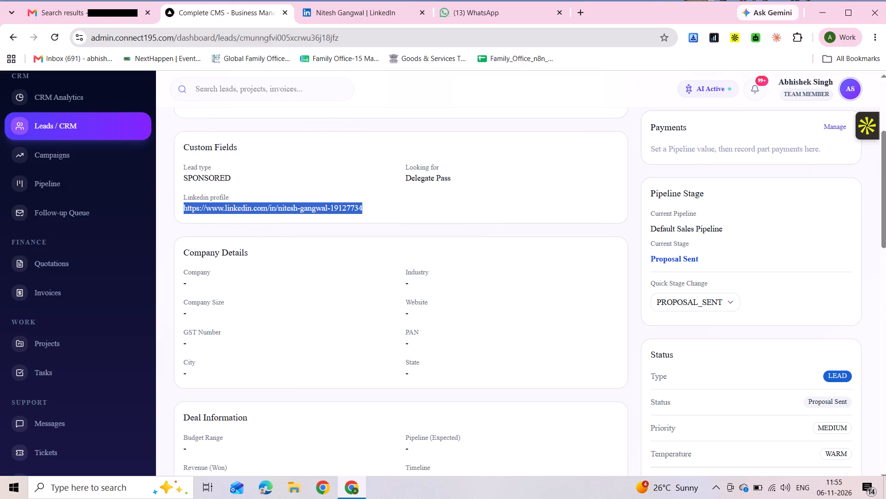
Go back to the campaign's new leads list and open Trupti's record.
scroll(549, 137, up, 10)
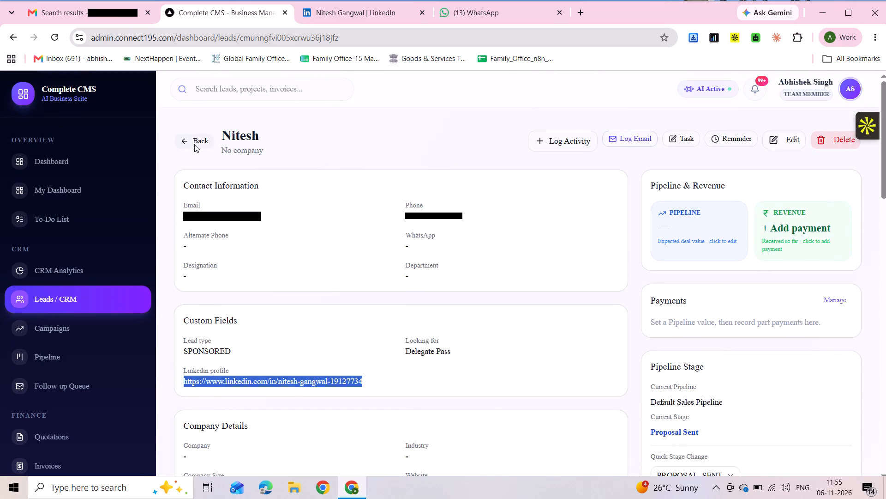
click(194, 144)
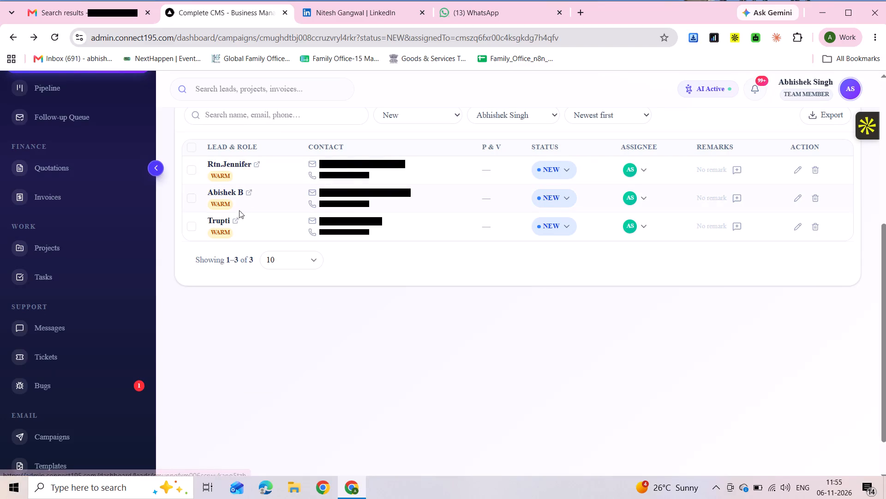
click(221, 220)
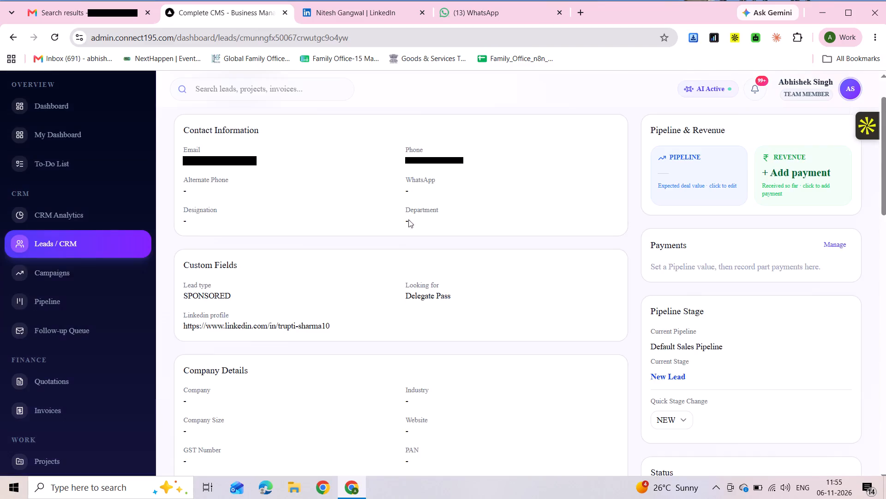
Change Trupti's pipeline stage to Proposal Sent through the quick stage change in her lead record.
scroll(394, 267, down, 4)
scroll(451, 235, up, 2)
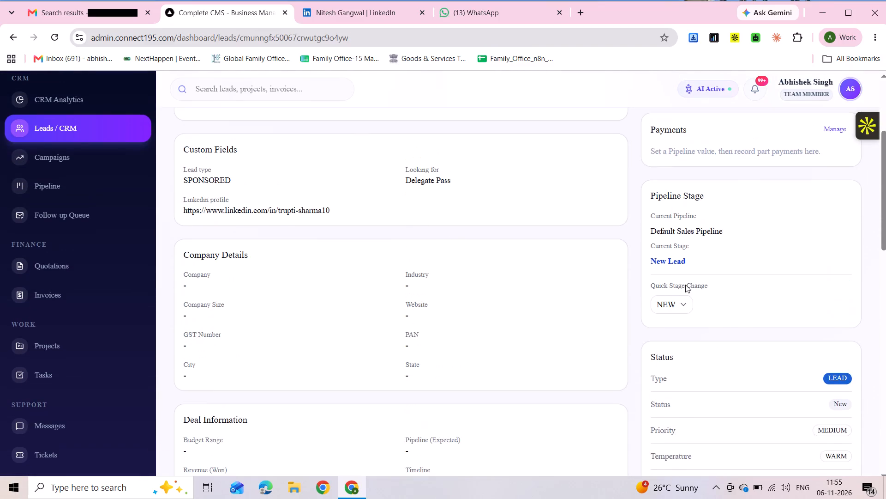
click(678, 300)
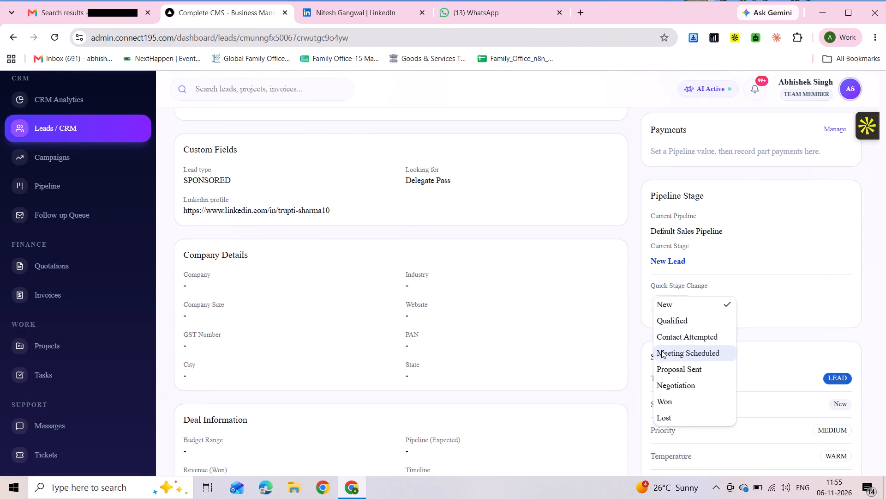
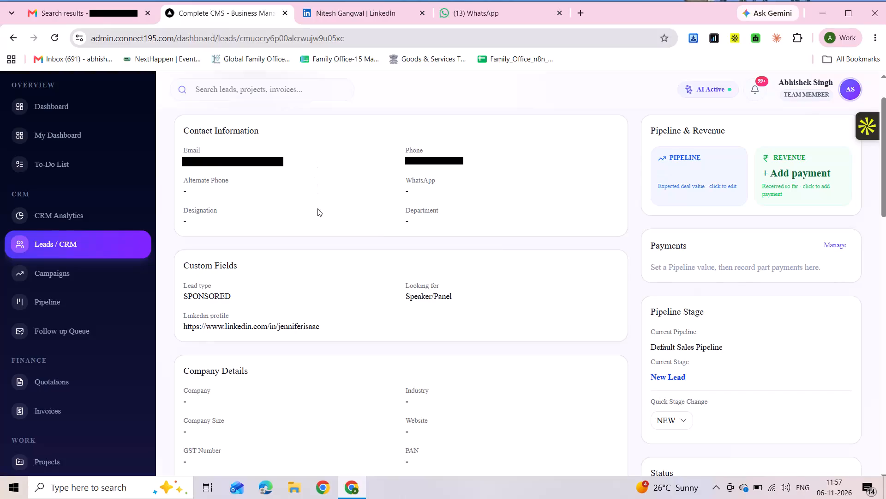
Copy the LinkedIn profile URL from the custom fields of Jennifer's record.
scroll(247, 198, up, 3)
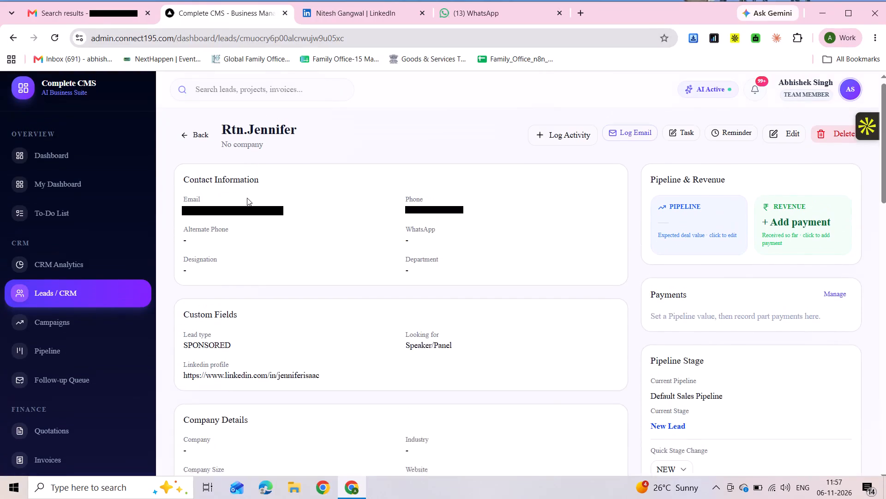
scroll(241, 205, up, 1)
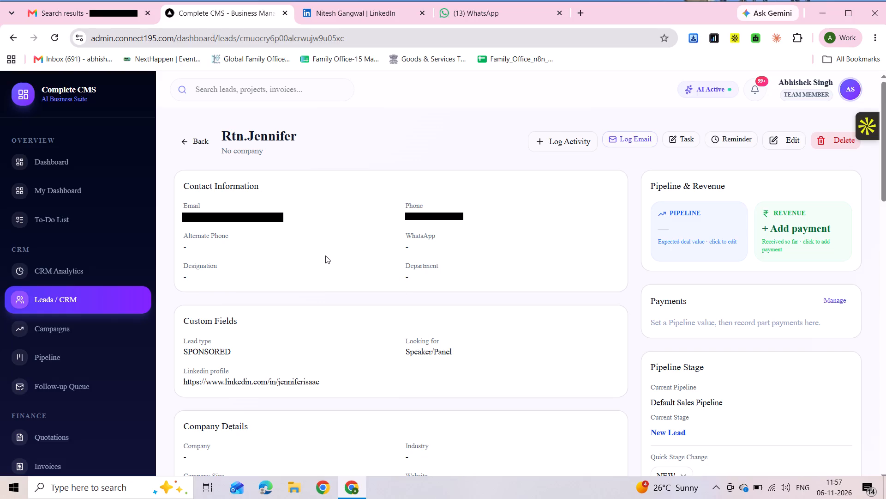
click(330, 383)
drag(330, 383, 182, 382)
right_click(209, 383)
right_click(209, 383)
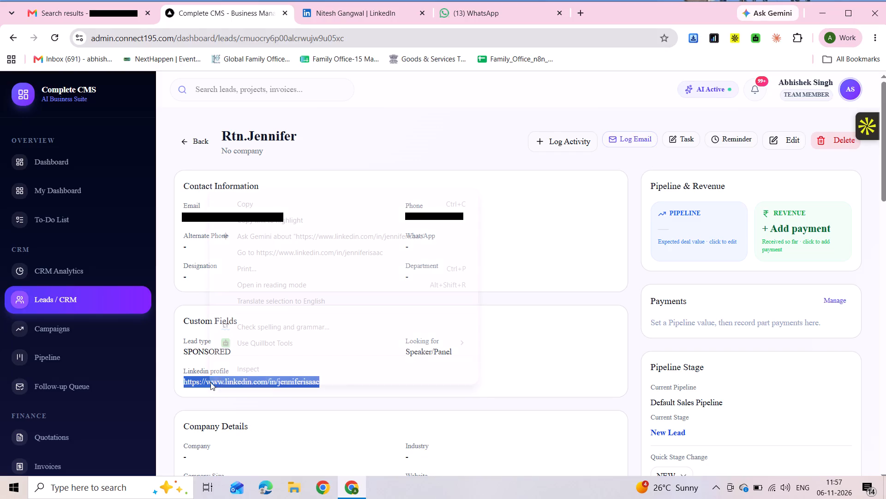
click(246, 206)
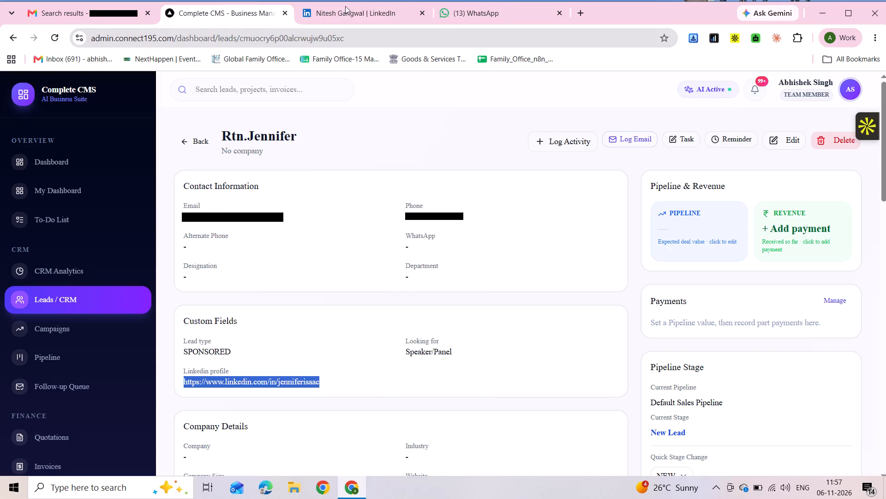
click(344, 10)
double_click(280, 41)
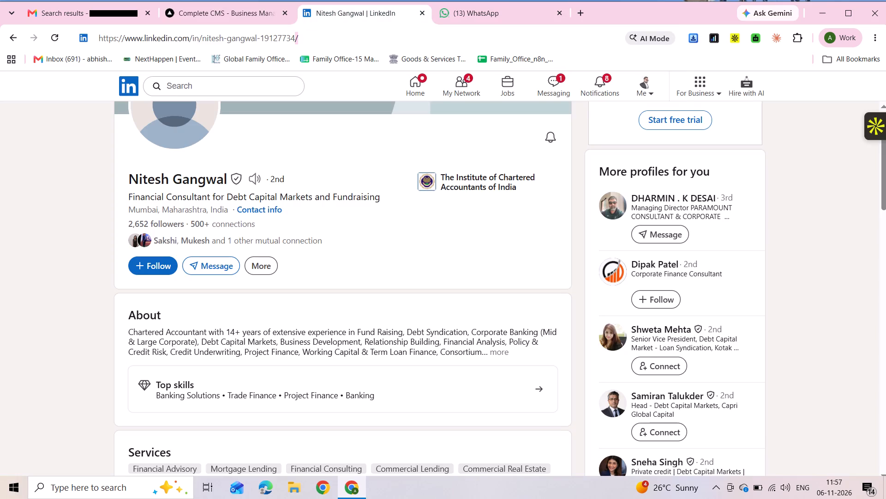
click(316, 36)
drag(299, 38, 103, 57)
click(91, 54)
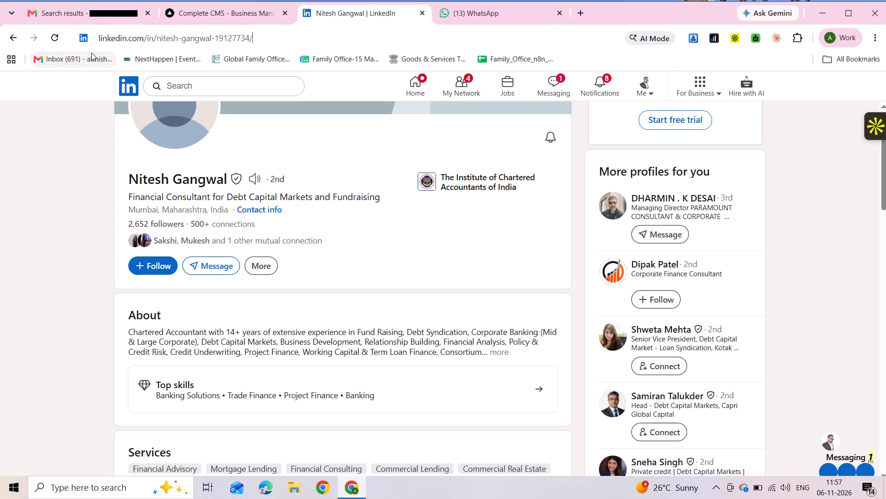
click(94, 217)
click(304, 36)
drag(281, 40, 84, 40)
key(ctrl+v)
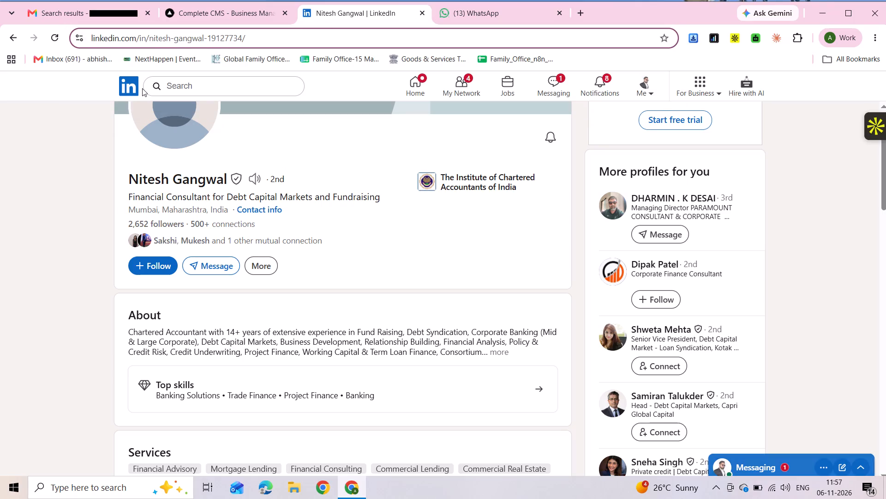
key(Return)
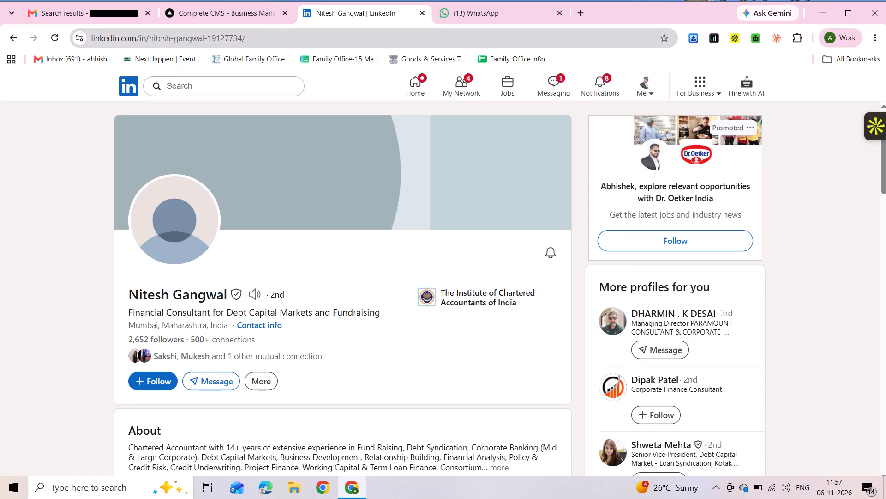
Return to Jennifer's record in the CRM.
click(243, 8)
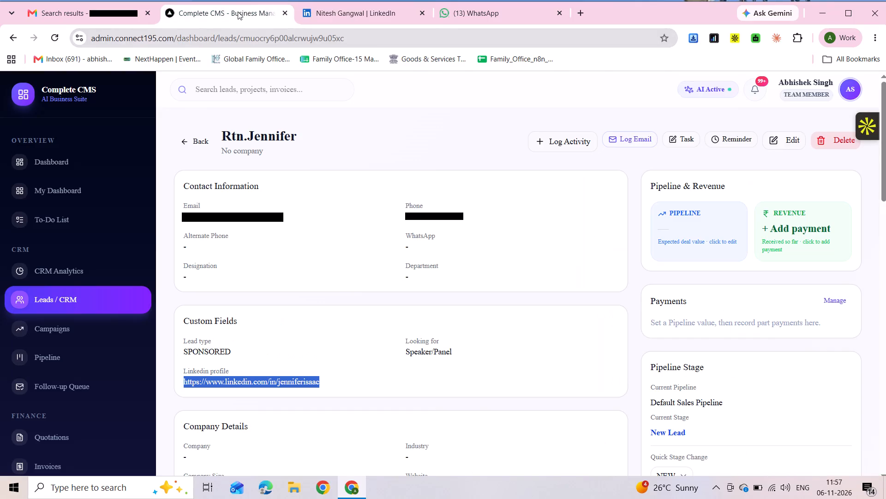
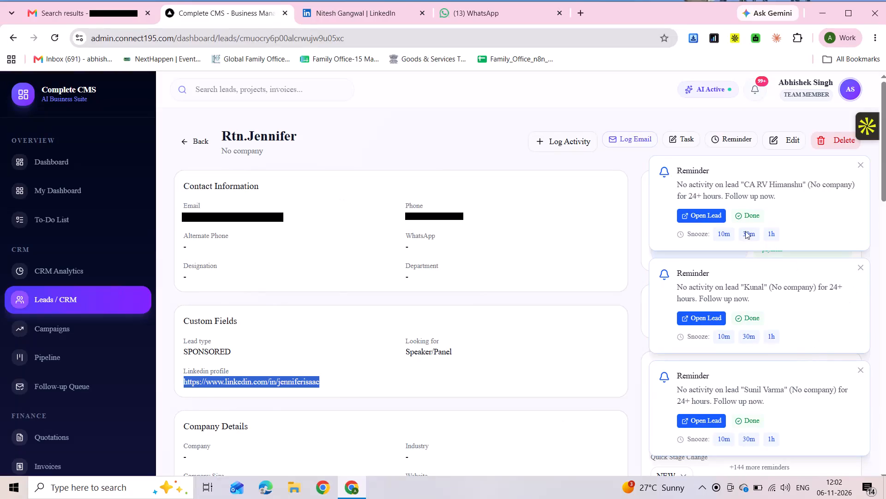
Open Himanshu's lead from its no-activity reminder and review the record's deal information, activity timeline and discussion.
double_click(698, 215)
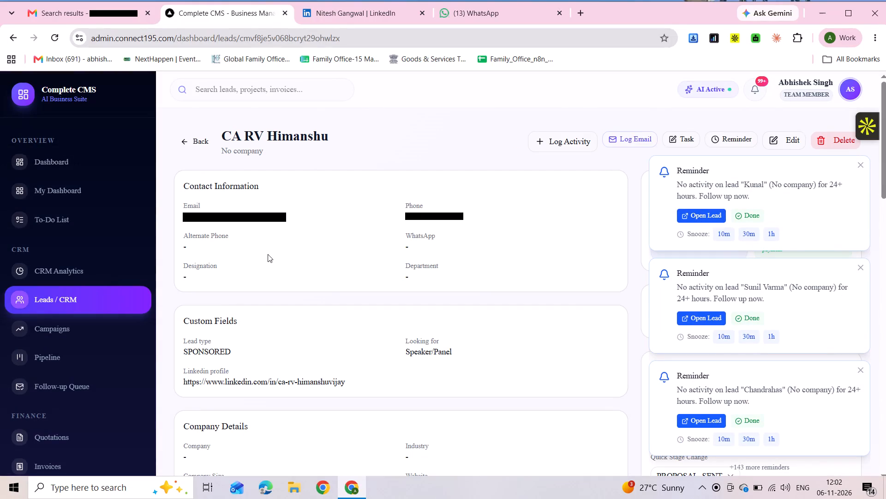
scroll(293, 310, down, 4)
scroll(336, 303, down, 4)
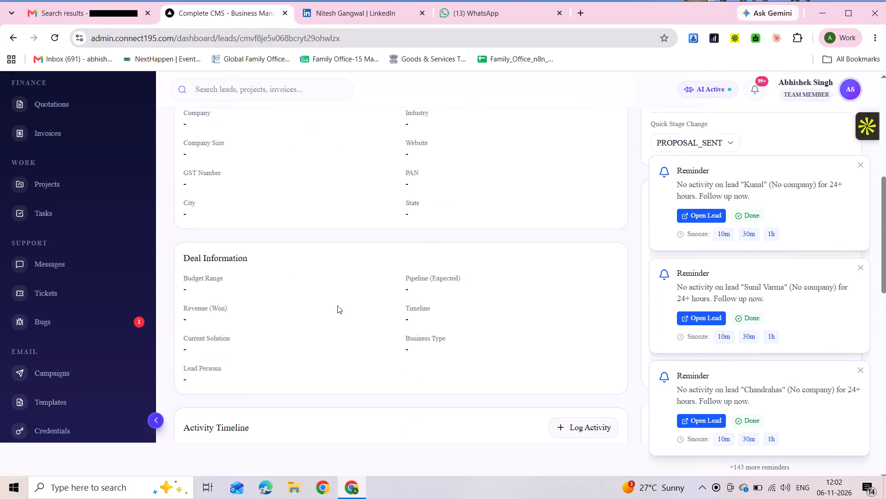
scroll(337, 313, down, 2)
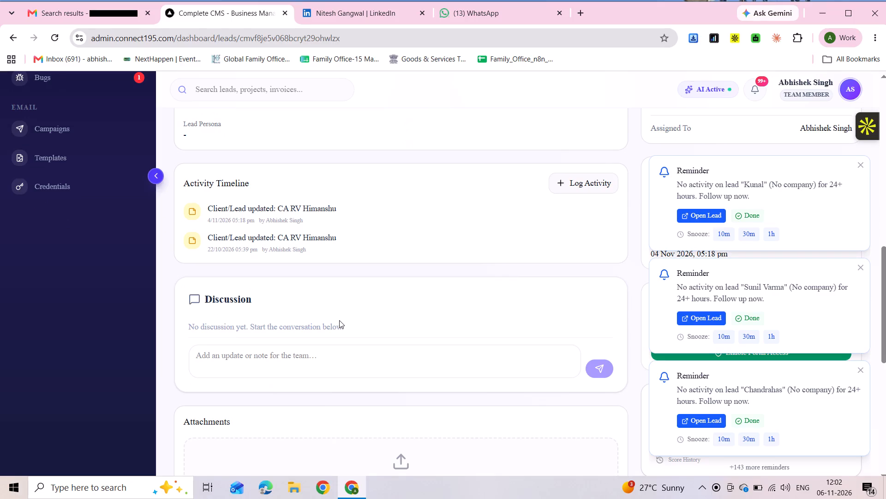
scroll(339, 320, up, 5)
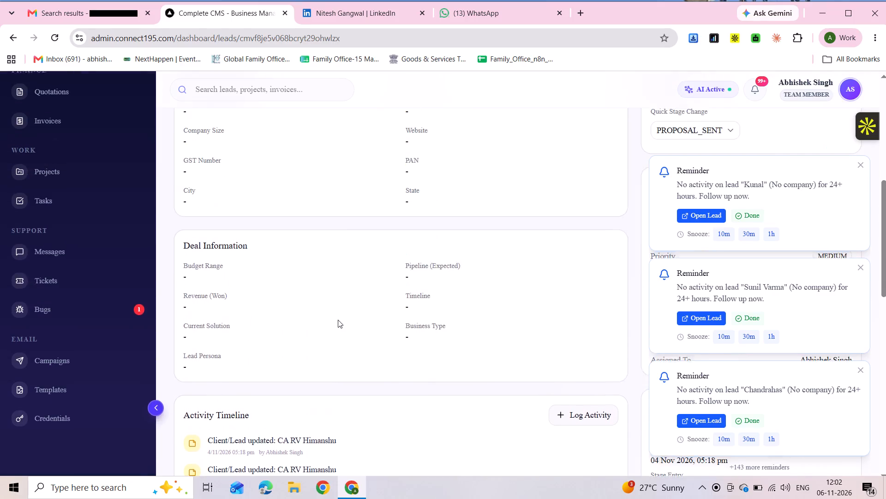
scroll(338, 320, up, 7)
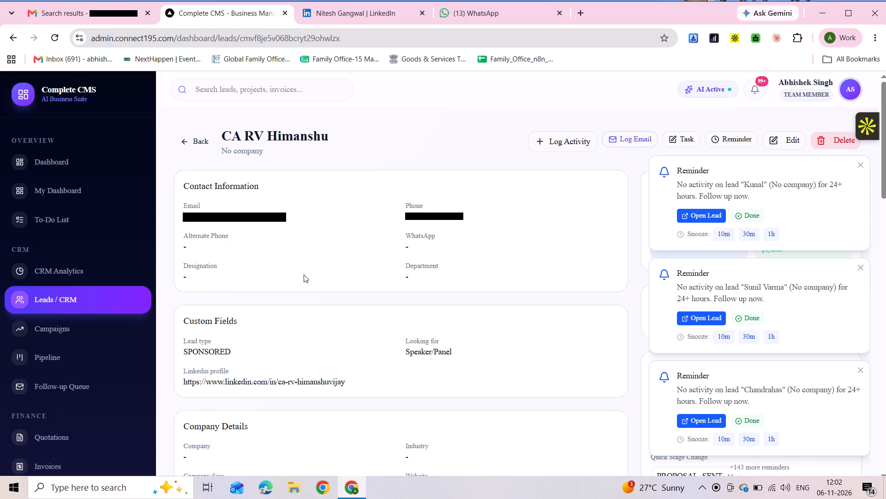
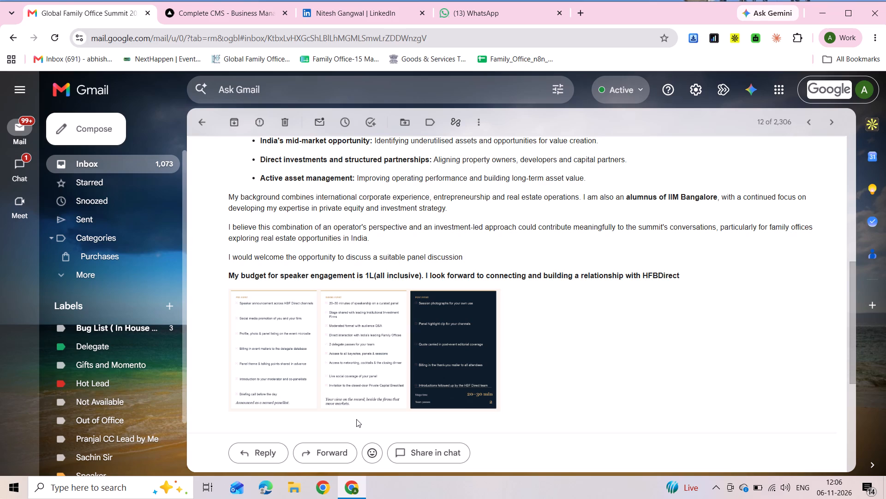
Review the Family Office Summit email from the MAVREK Estates founder, covering the proposed speaking topic and background.
scroll(394, 447, up, 3)
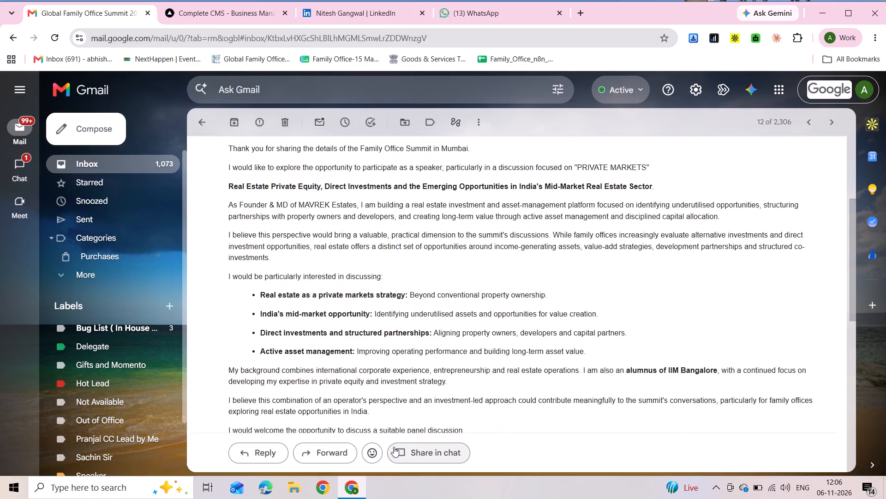
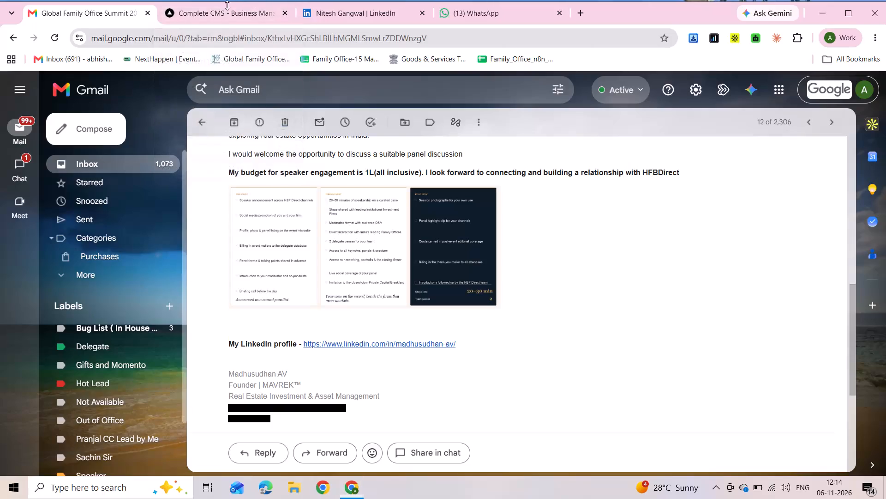
click(229, 11)
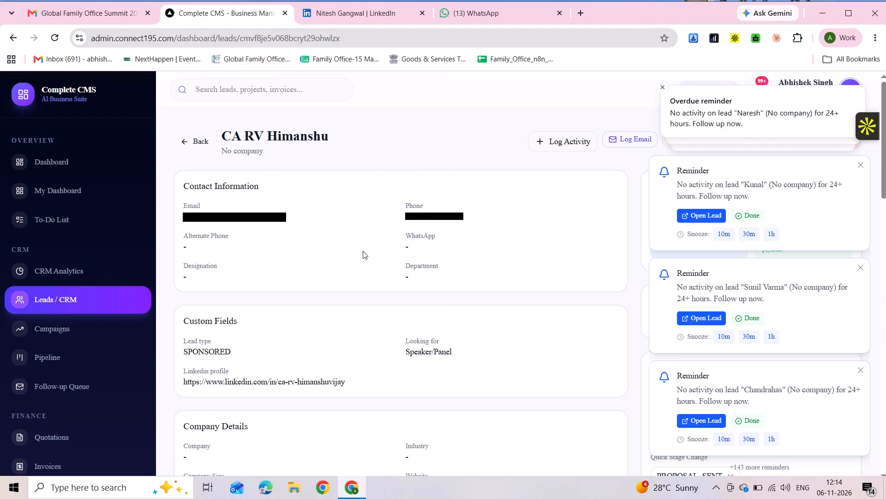
click(296, 217)
drag(295, 219, 213, 218)
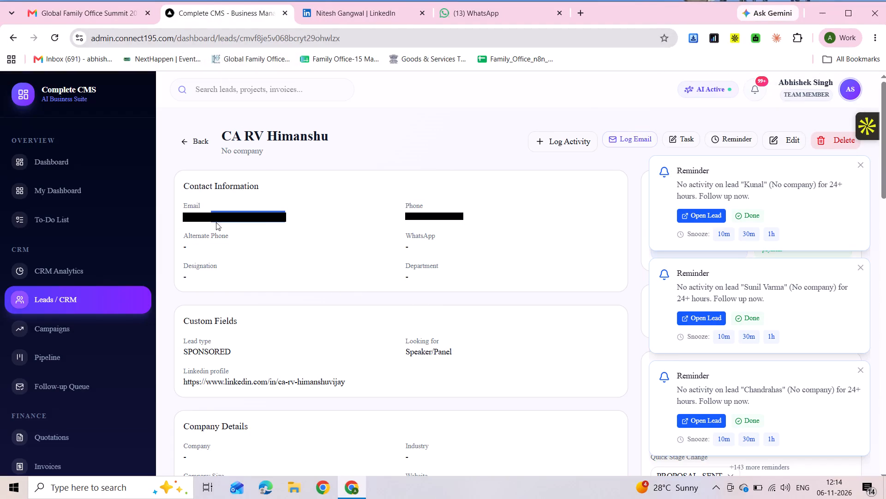
click(260, 248)
drag(289, 215, 198, 208)
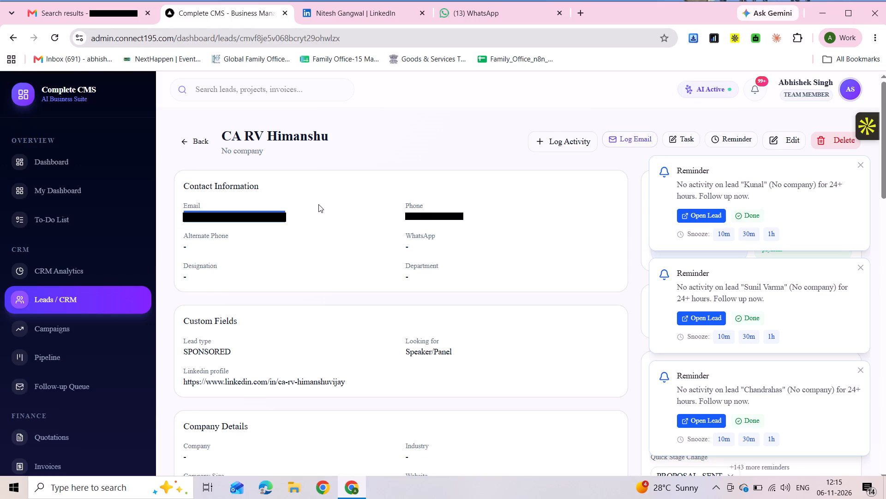
scroll(318, 204, down, 8)
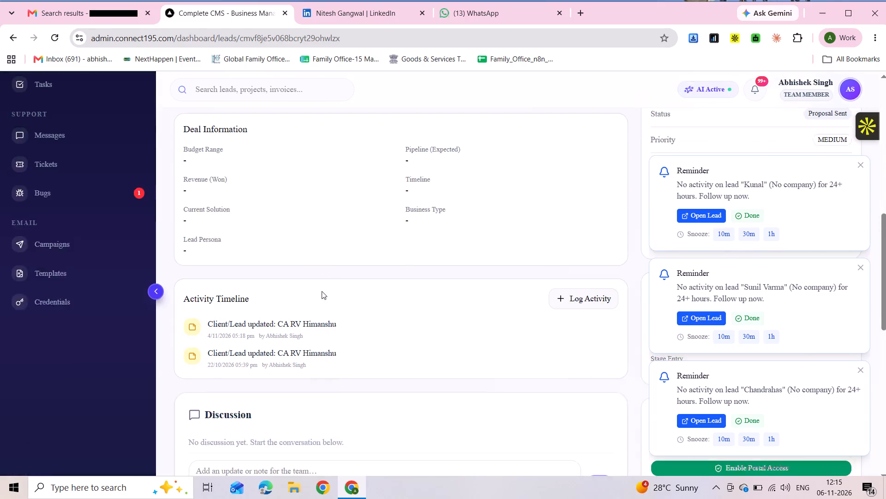
scroll(318, 297, down, 2)
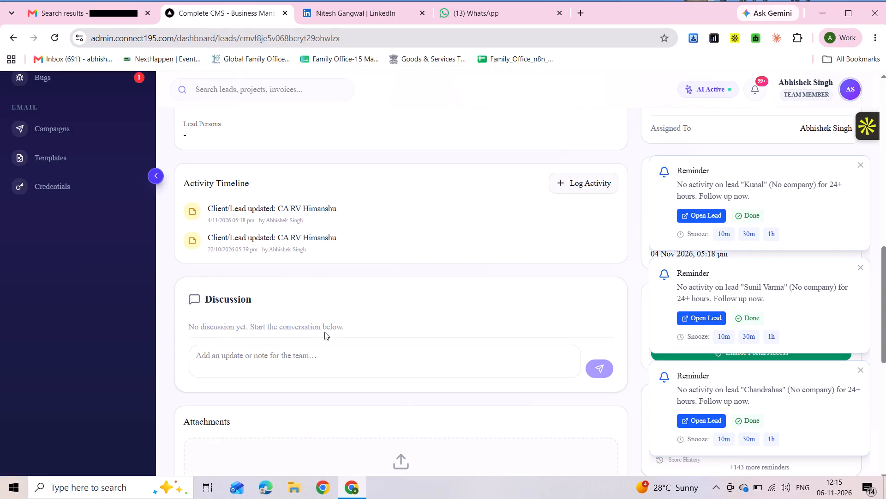
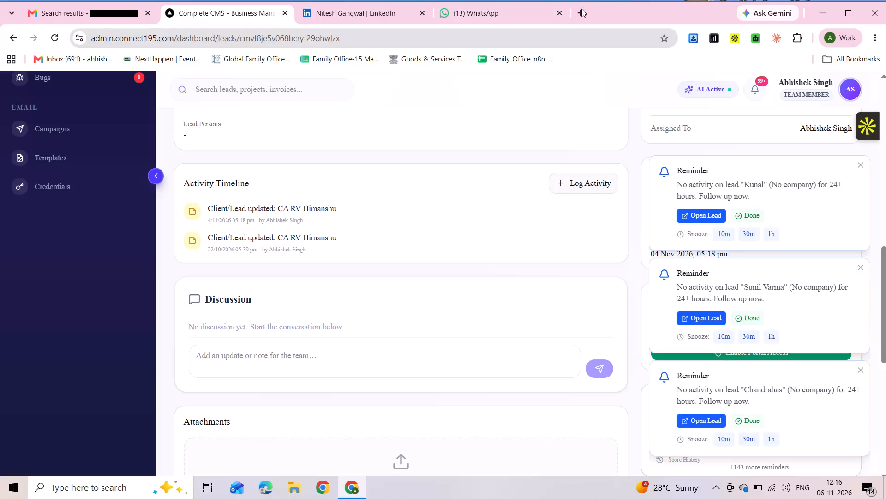
Open hbfdirect.com in a new tab and go to the summit details from the Global Family Office Summit 2026 announcement.
double_click(582, 9)
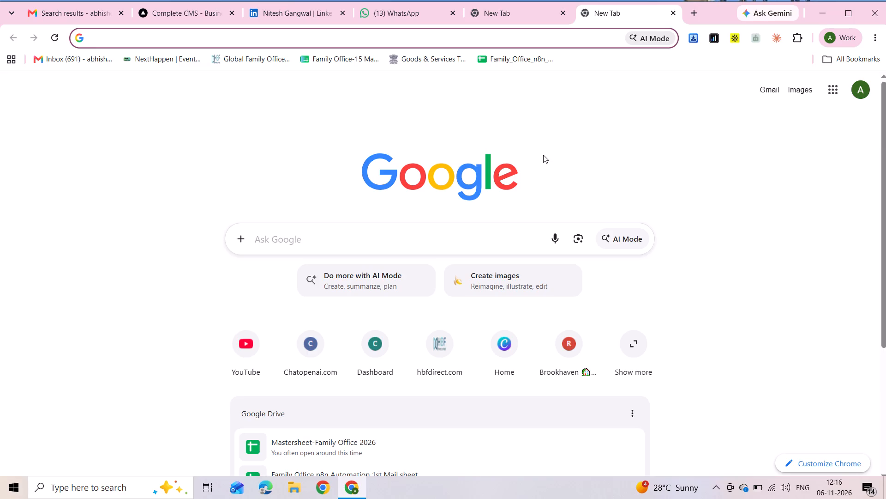
text(hbfdirect)
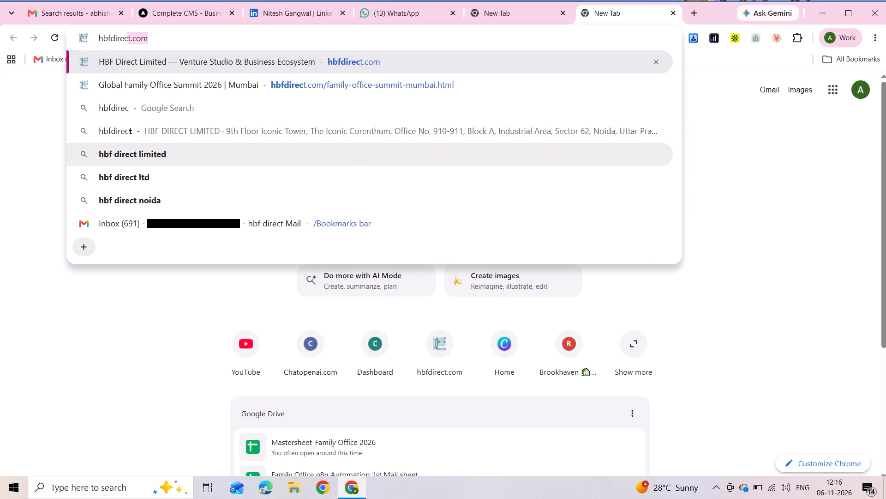
key(space)
key(BackSpace)
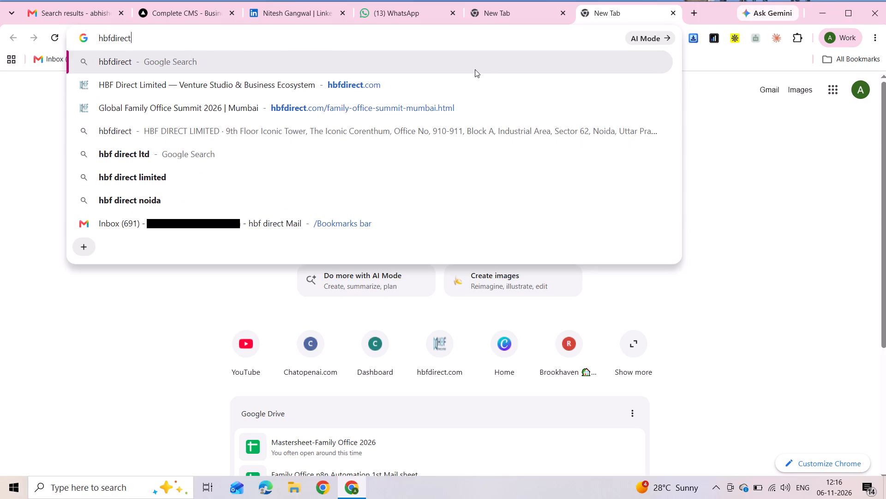
double_click(353, 87)
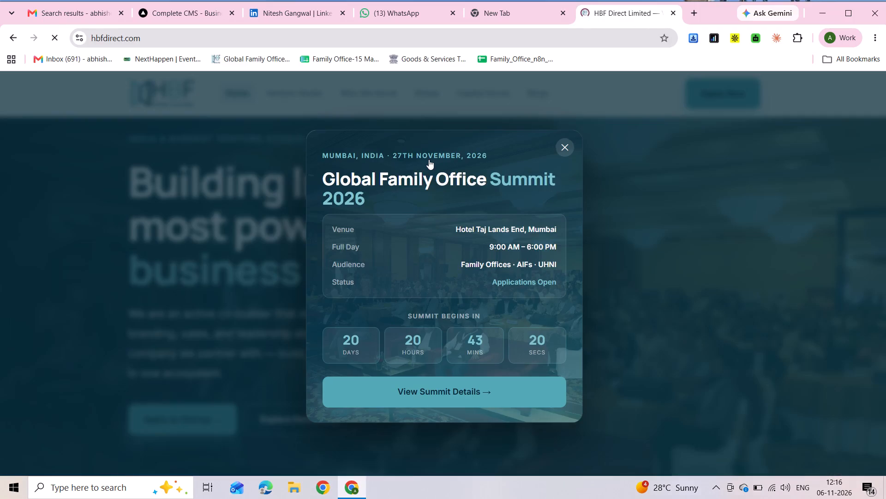
click(428, 390)
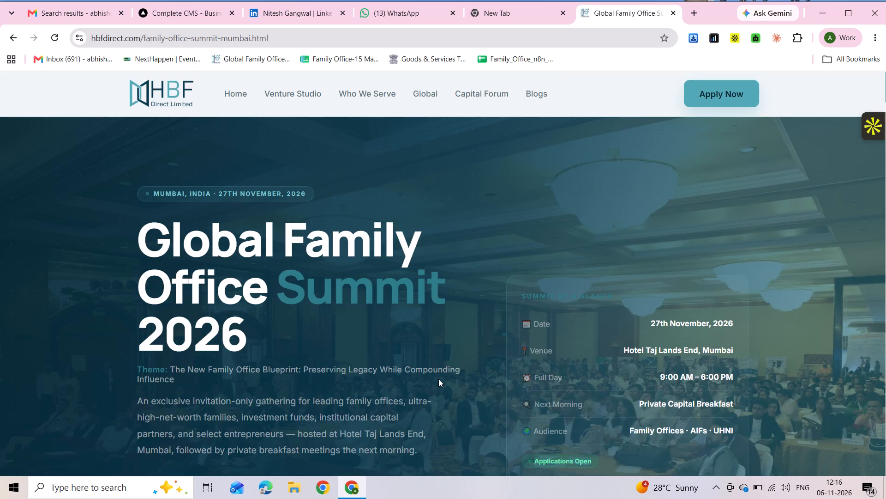
Go to HBF Direct's Capital Forum page and review the upcoming Global Family Office Summit editions with their cities, dates and venues.
click(478, 92)
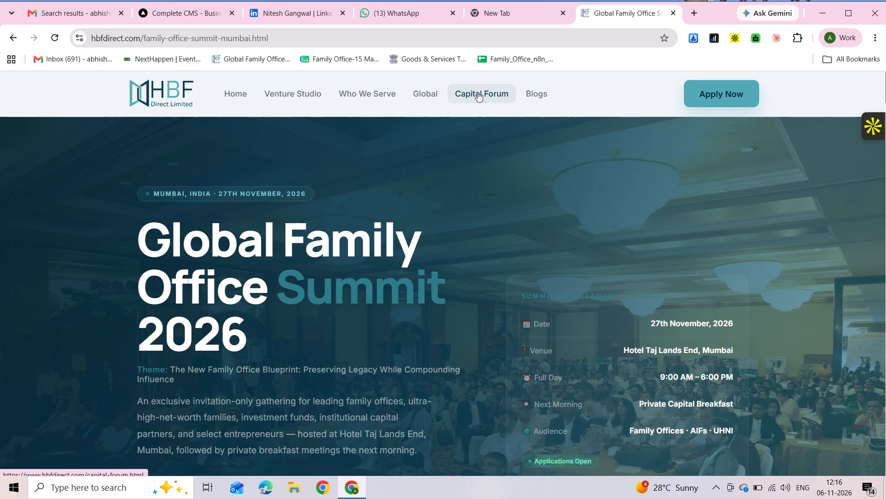
scroll(441, 374, down, 3)
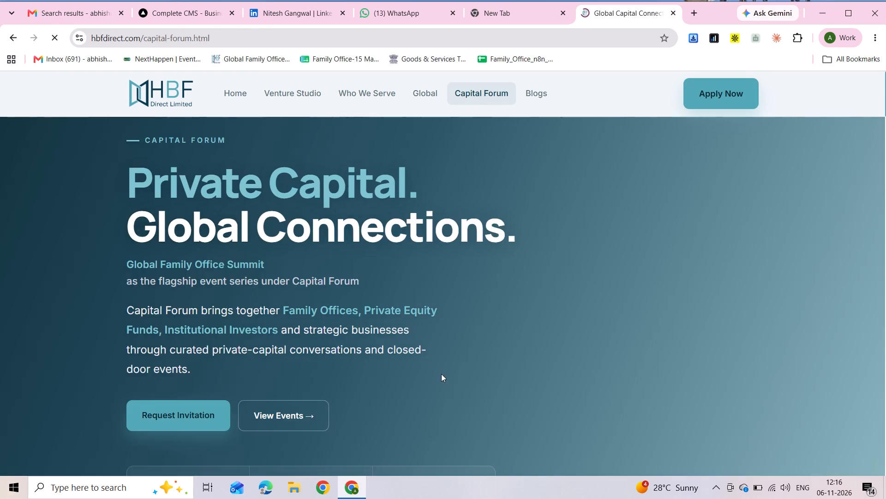
scroll(441, 374, down, 7)
scroll(364, 368, up, 2)
scroll(217, 313, up, 2)
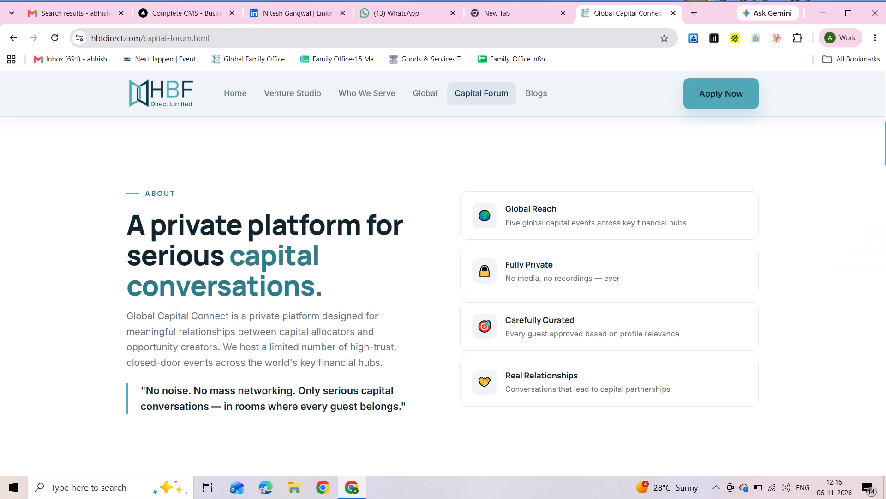
scroll(256, 339, down, 13)
scroll(307, 367, down, 3)
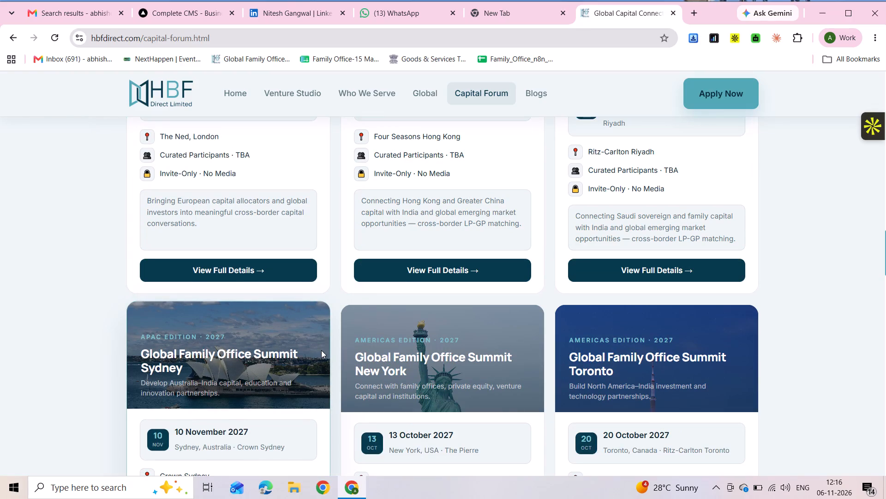
scroll(276, 102, up, 1)
click(67, 13)
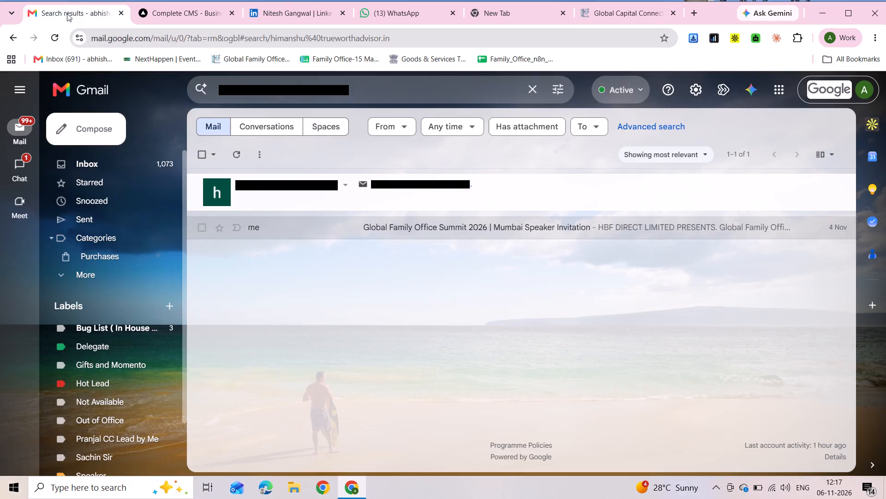
double_click(608, 13)
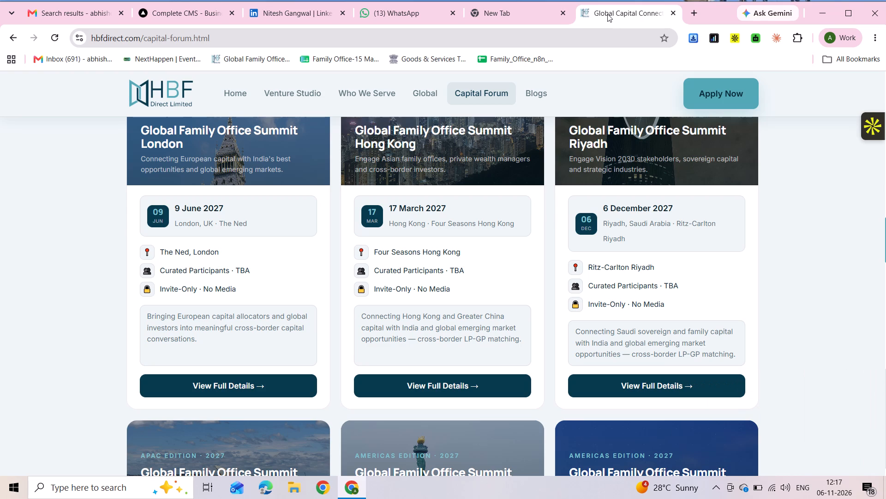
scroll(490, 179, down, 4)
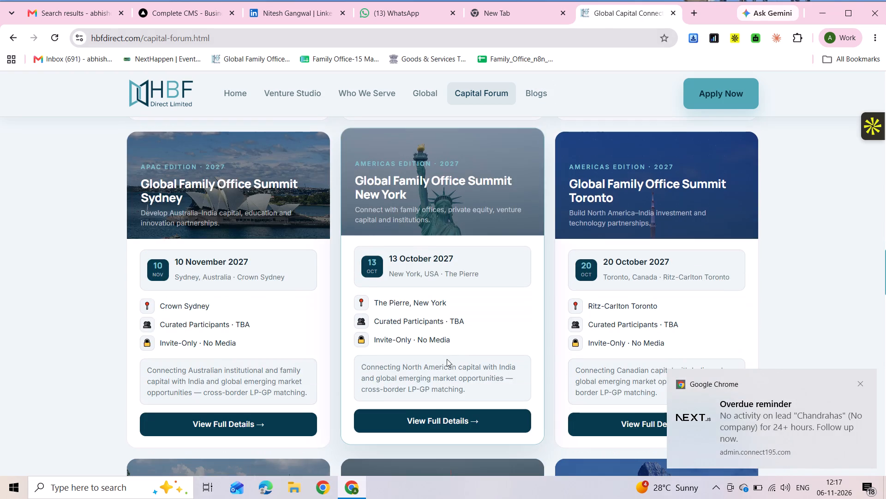
scroll(417, 357, down, 6)
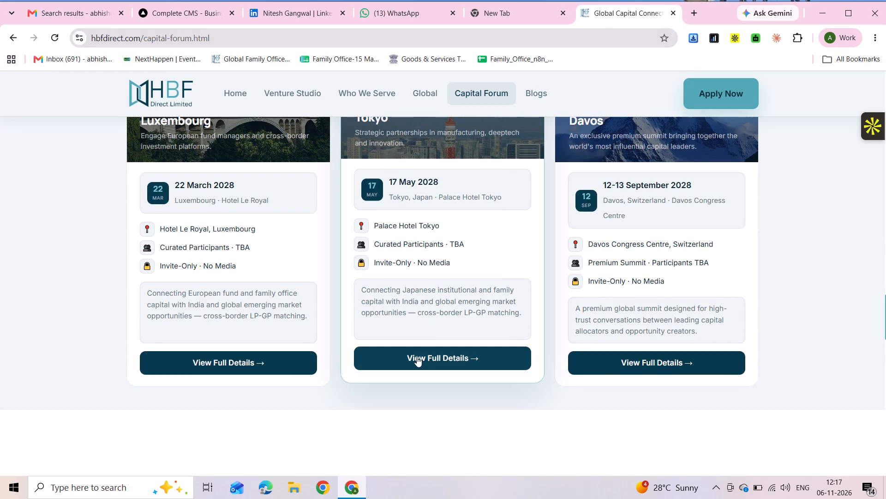
Find the Mumbai edition, dated 27 November 2026, among the Capital Forum summits and open its full details page.
scroll(275, 327, up, 3)
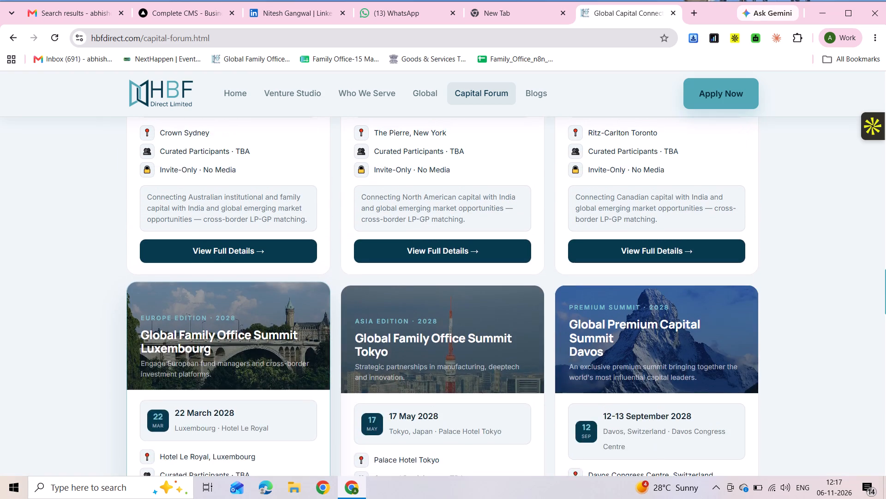
scroll(255, 328, up, 4)
scroll(45, 230, up, 1)
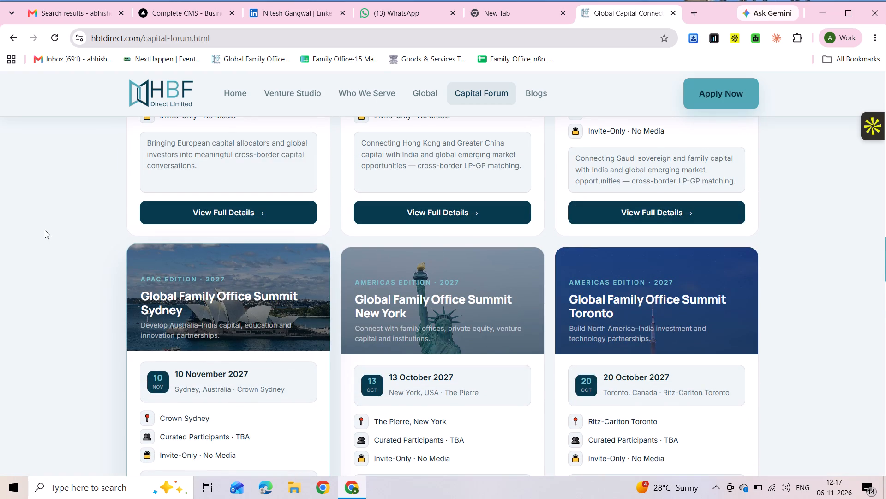
scroll(45, 230, up, 2)
scroll(114, 235, up, 1)
scroll(207, 354, up, 3)
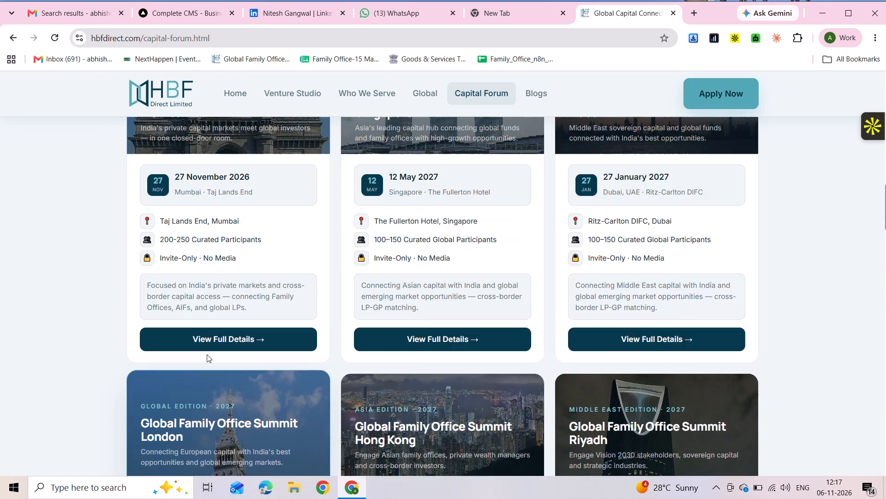
double_click(227, 447)
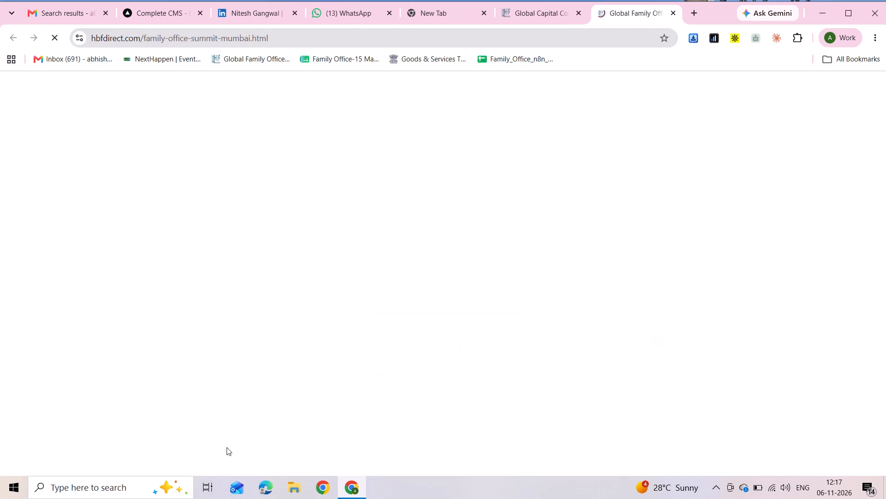
Examine the Mumbai summit's overview and its featured speakers, including their roles and family offices.
scroll(364, 317, down, 11)
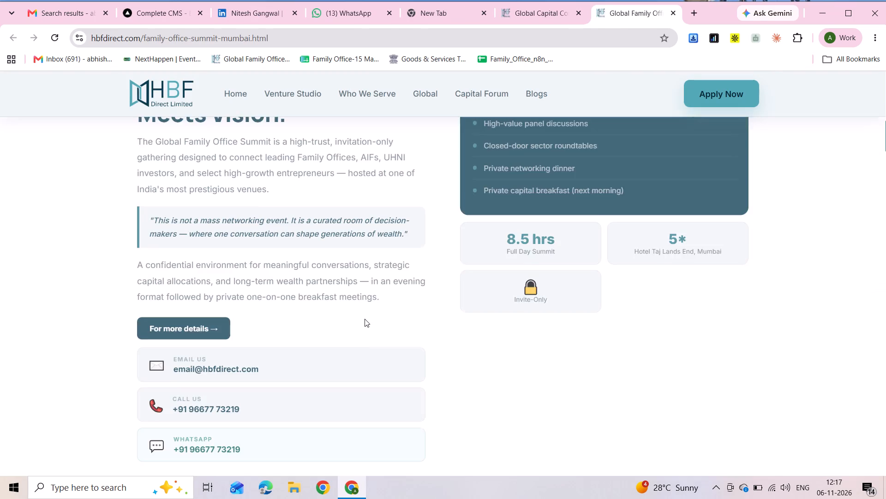
scroll(365, 319, down, 14)
scroll(365, 319, up, 2)
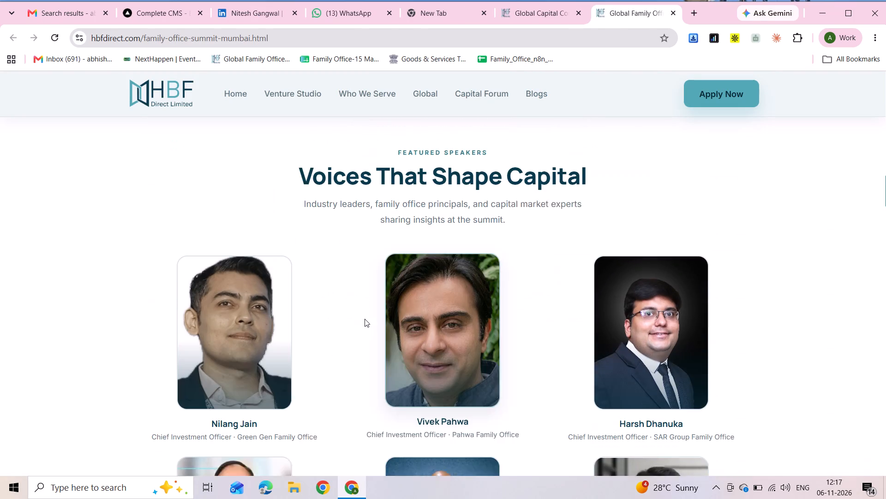
scroll(365, 319, down, 9)
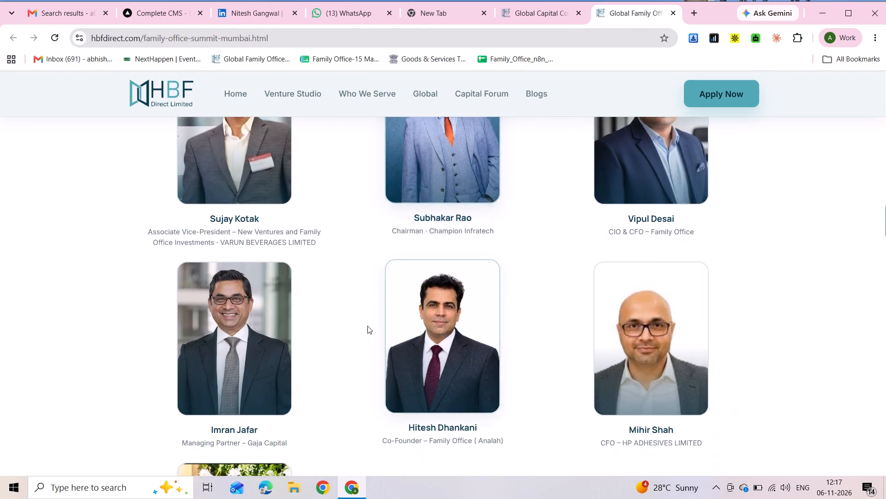
scroll(367, 326, down, 2)
scroll(403, 400, up, 2)
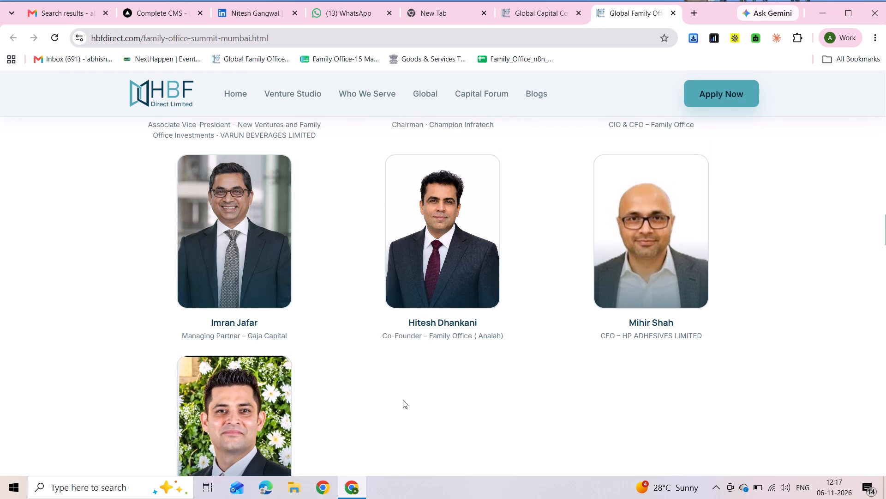
scroll(403, 400, up, 6)
scroll(378, 416, down, 5)
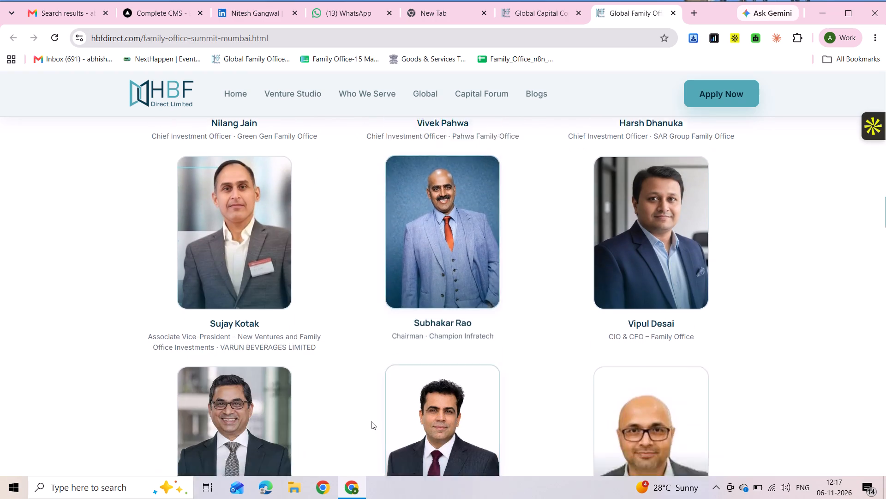
scroll(371, 421, down, 5)
scroll(339, 434, up, 1)
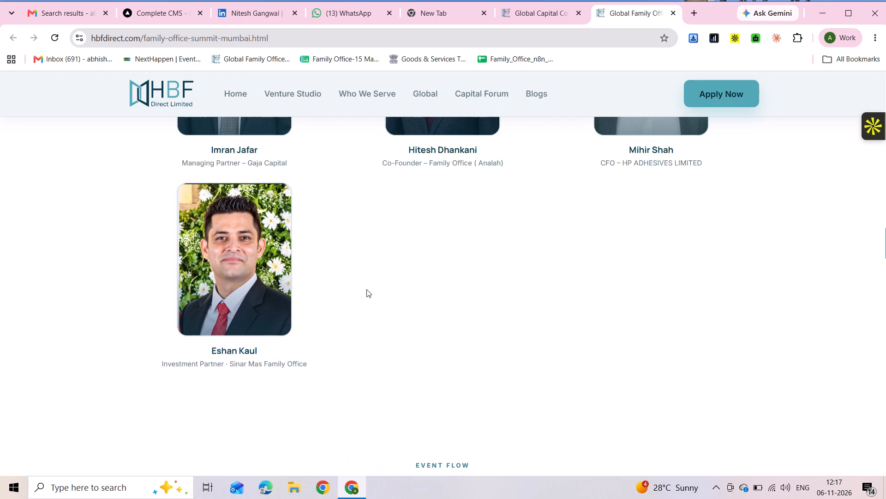
scroll(359, 297, up, 4)
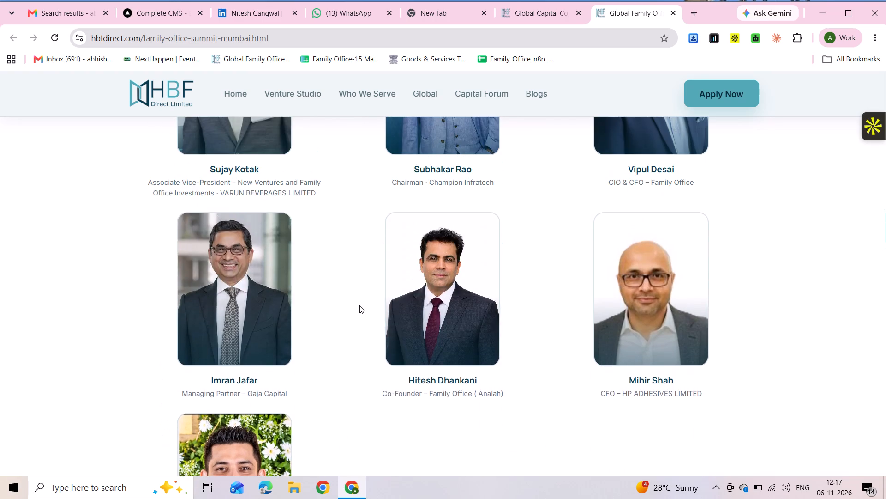
scroll(359, 305, up, 3)
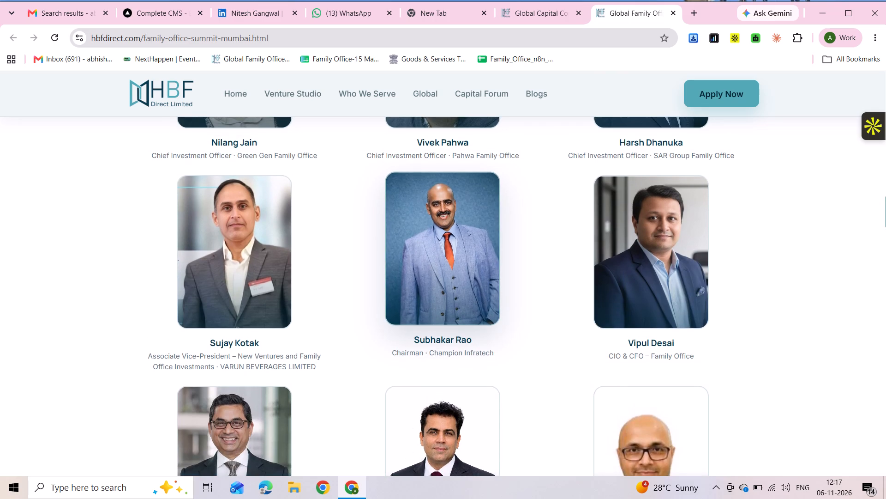
scroll(239, 325, up, 2)
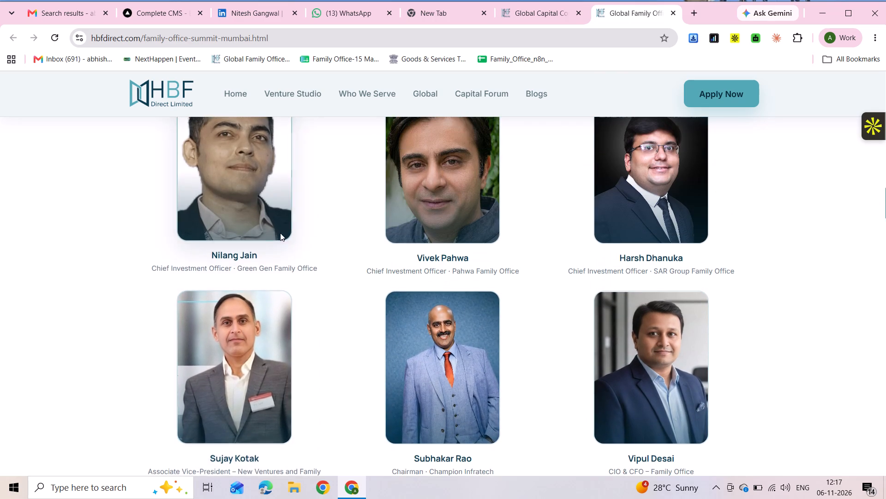
scroll(306, 237, up, 2)
scroll(482, 261, down, 12)
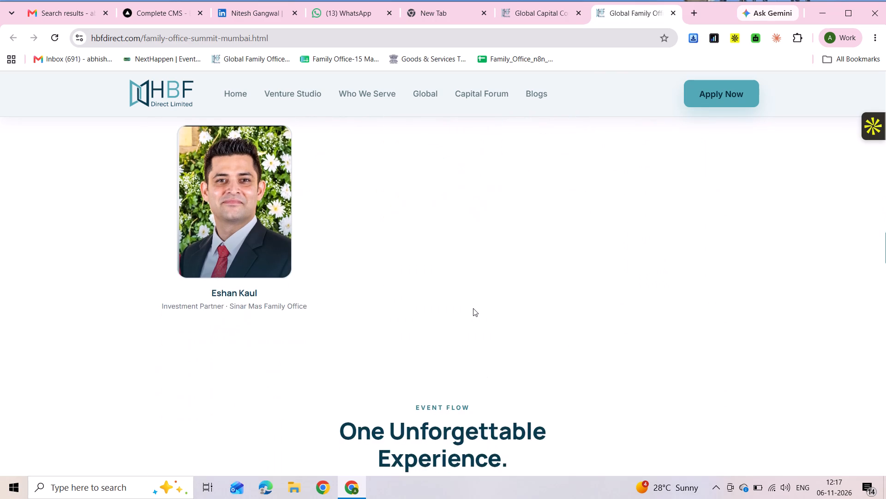
Read the Full Day Summit agenda, covering the morning and afternoon sessions and panel topics.
scroll(473, 309, down, 7)
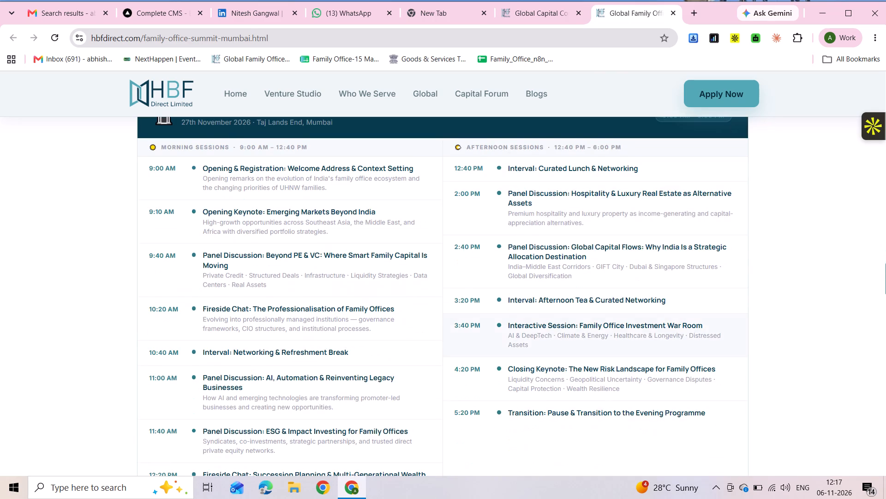
scroll(473, 328, up, 1)
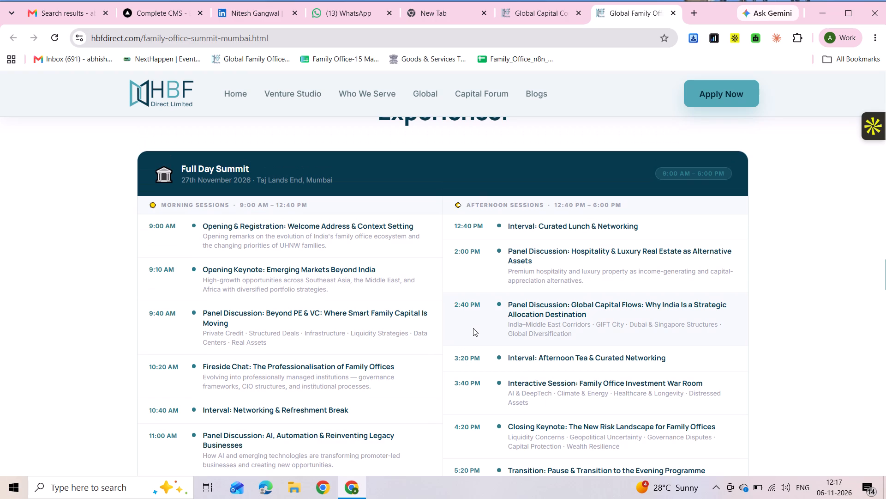
scroll(473, 328, down, 1)
scroll(268, 405, down, 1)
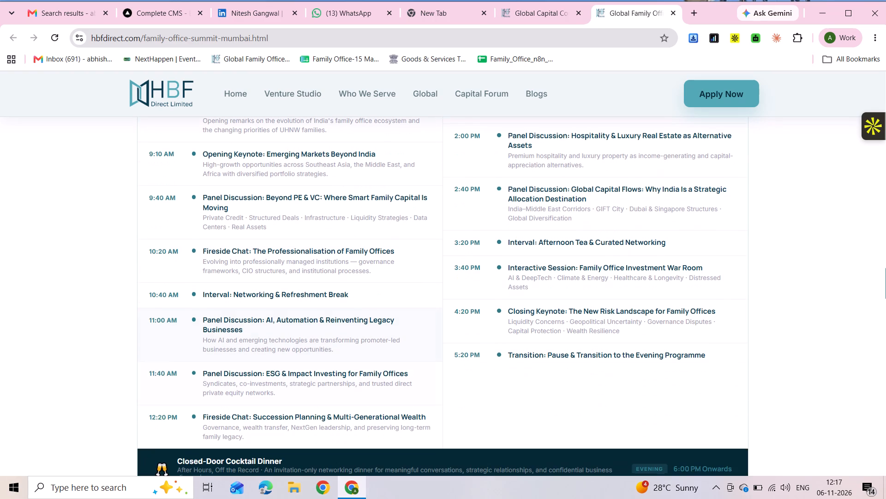
scroll(298, 425, down, 2)
scroll(298, 424, up, 8)
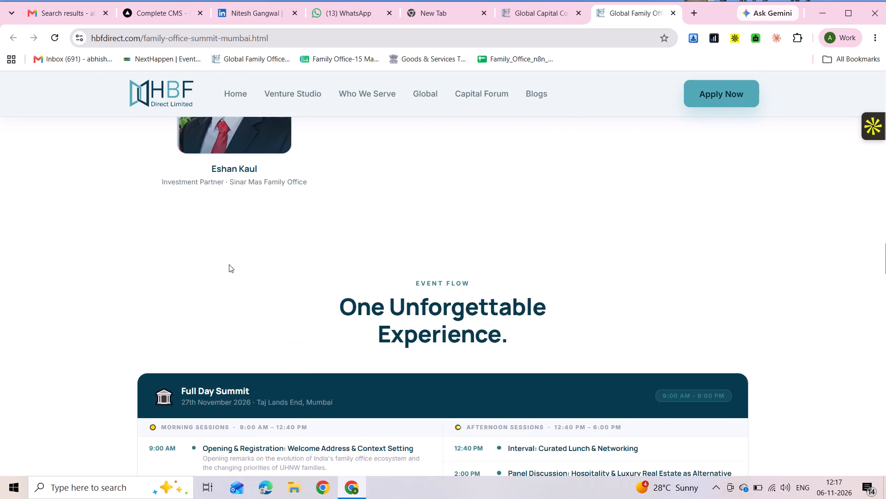
Recheck the featured speakers and the About the Summit section with its highlights on the Mumbai page.
scroll(224, 262, up, 4)
scroll(439, 333, up, 9)
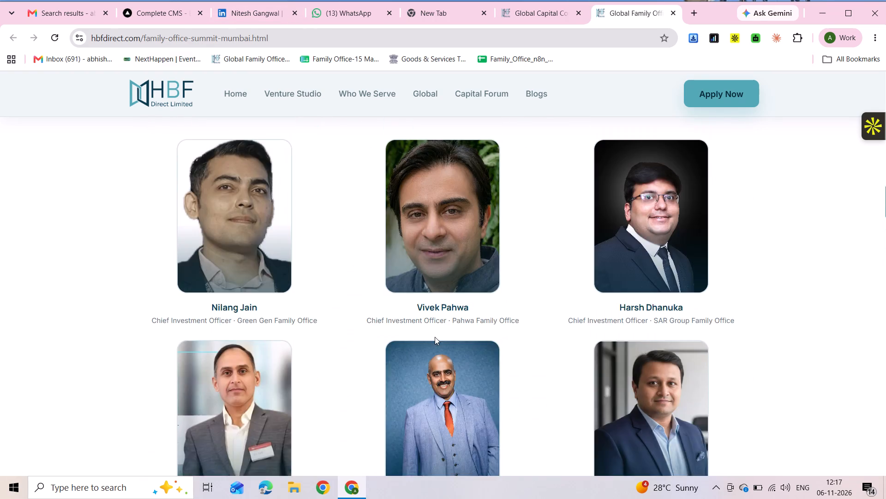
scroll(435, 337, up, 19)
scroll(435, 337, down, 2)
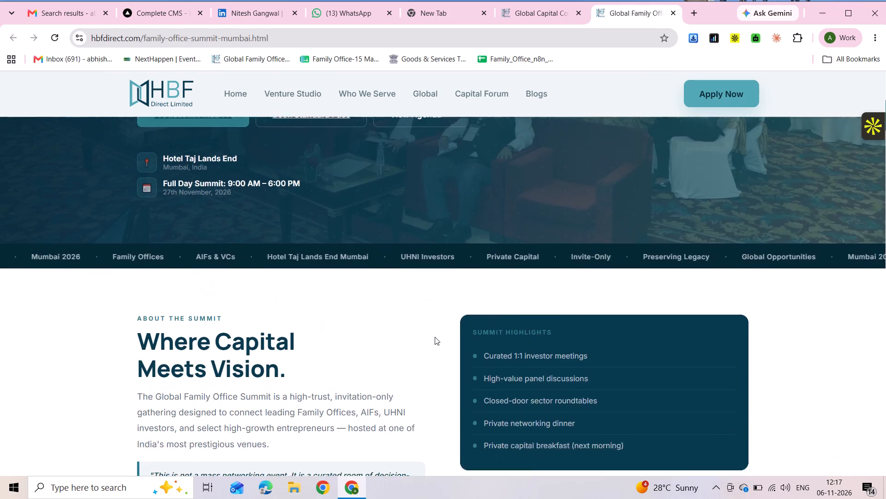
scroll(435, 337, down, 2)
scroll(435, 337, down, 19)
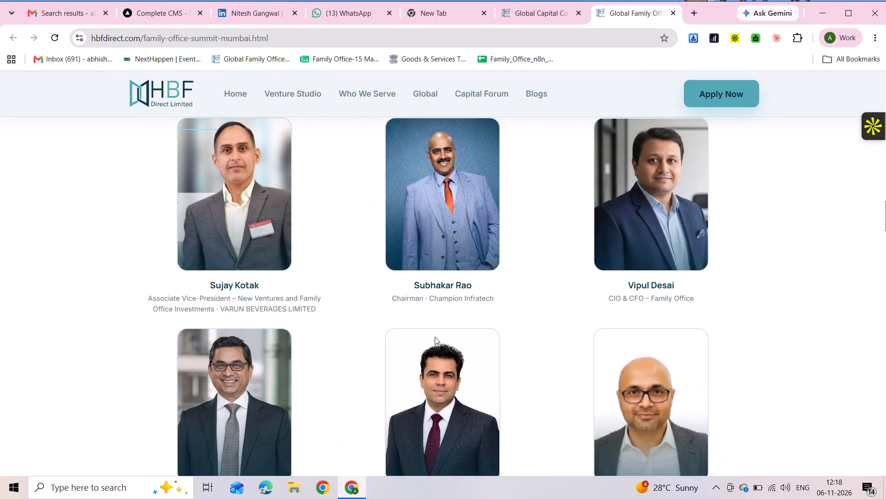
Examine the evening programme and the day-two Private Capital Breakfast, and look over the session agenda again.
scroll(434, 338, down, 18)
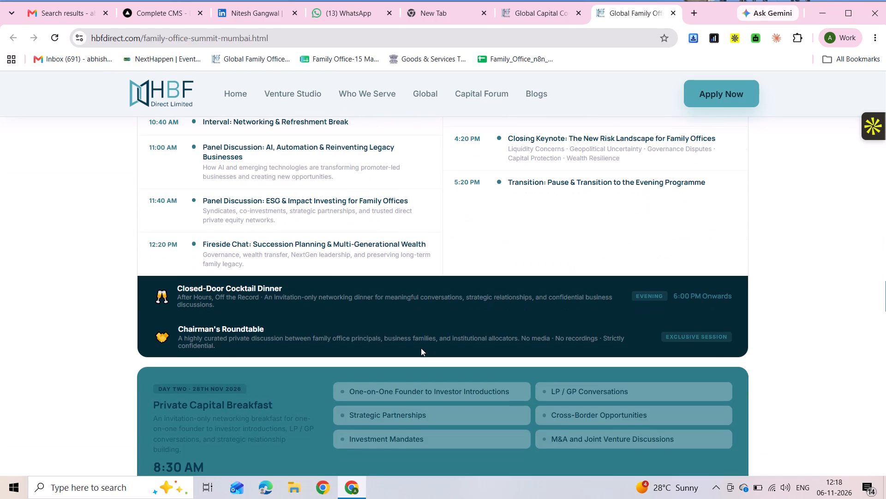
scroll(421, 348, down, 1)
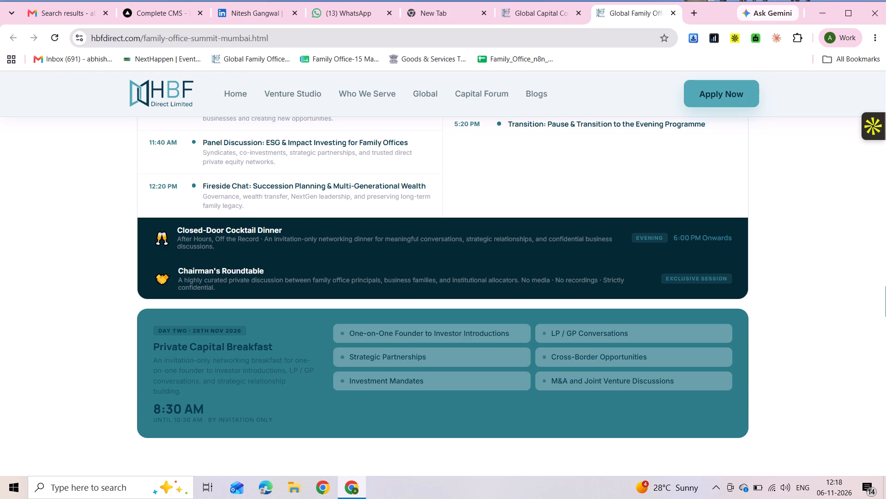
scroll(416, 410, up, 9)
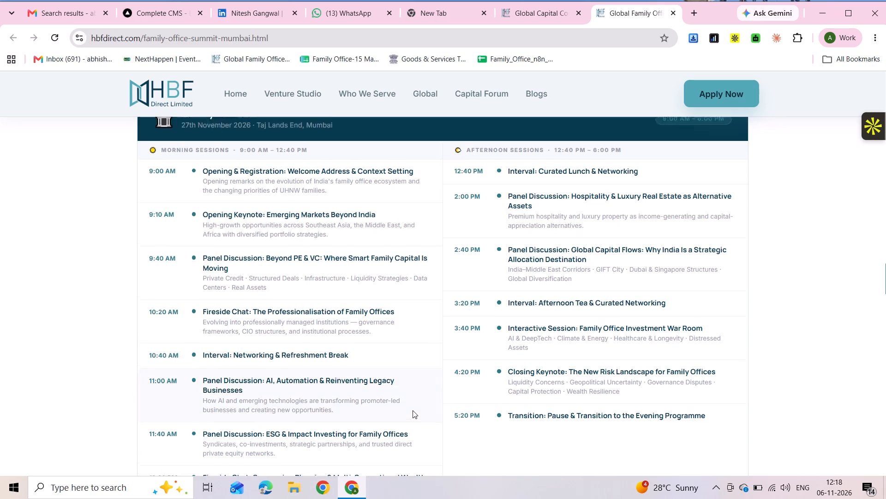
scroll(413, 410, up, 20)
scroll(413, 410, up, 14)
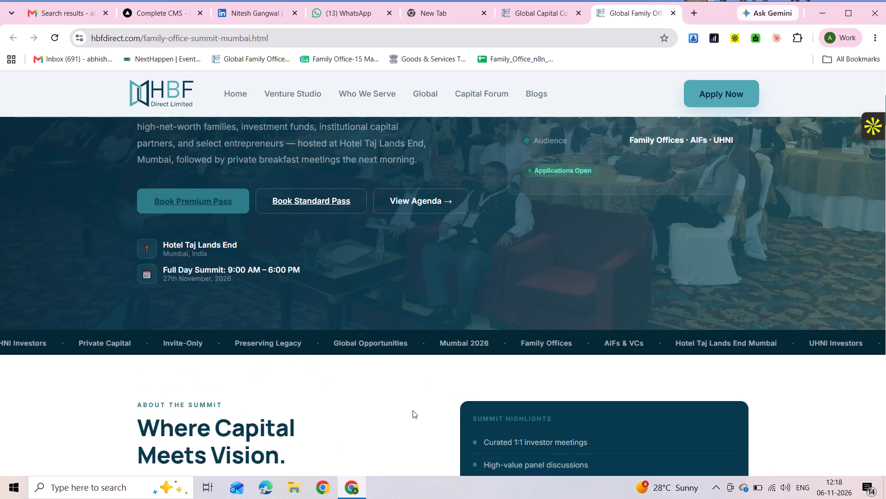
scroll(413, 410, up, 4)
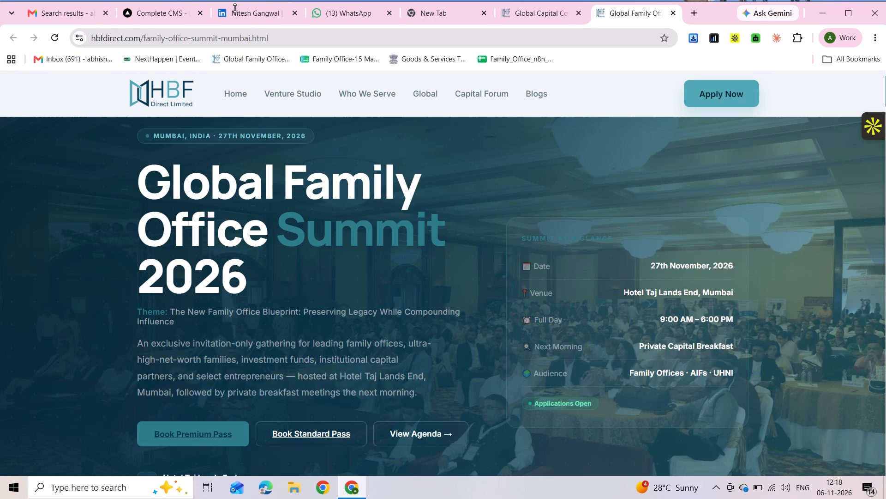
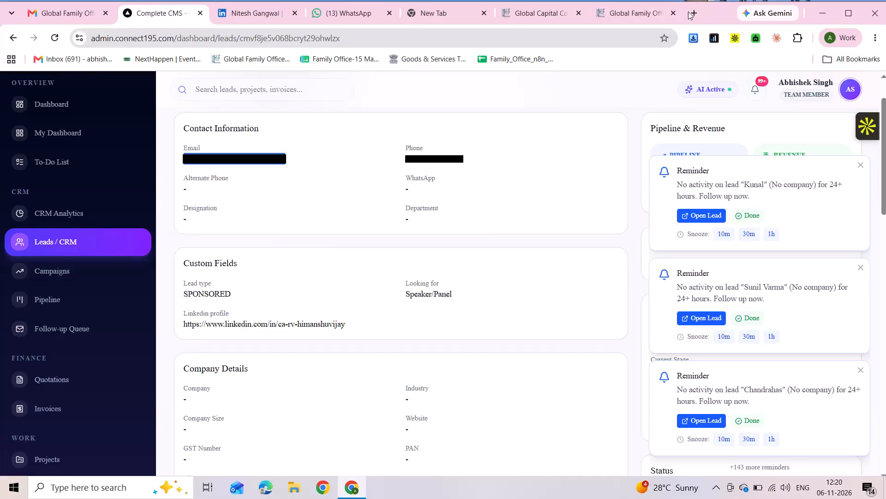
Open Apollo's My lists page in a new browser tab.
click(694, 12)
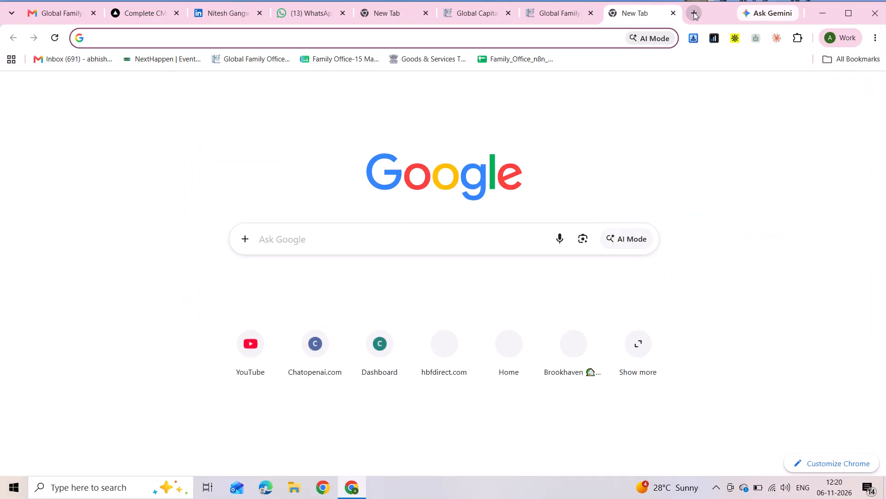
text(Ap)
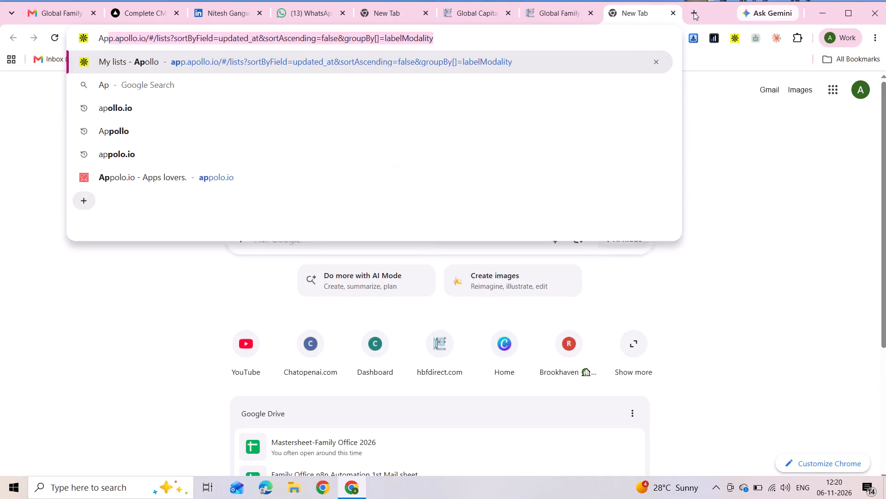
key(Right)
key(Return)
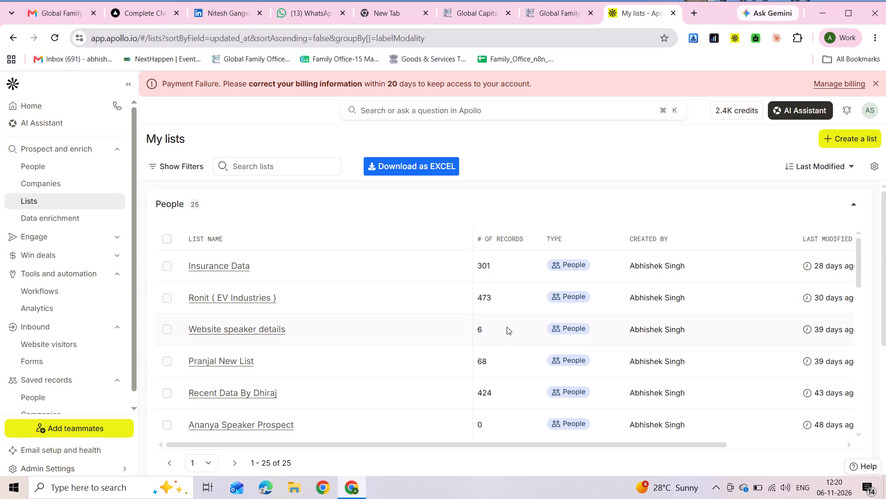
Look through the saved people lists in Apollo, including the speaker, Singapore and Mumbai prospect lists.
scroll(498, 340, up, 1)
scroll(385, 310, down, 1)
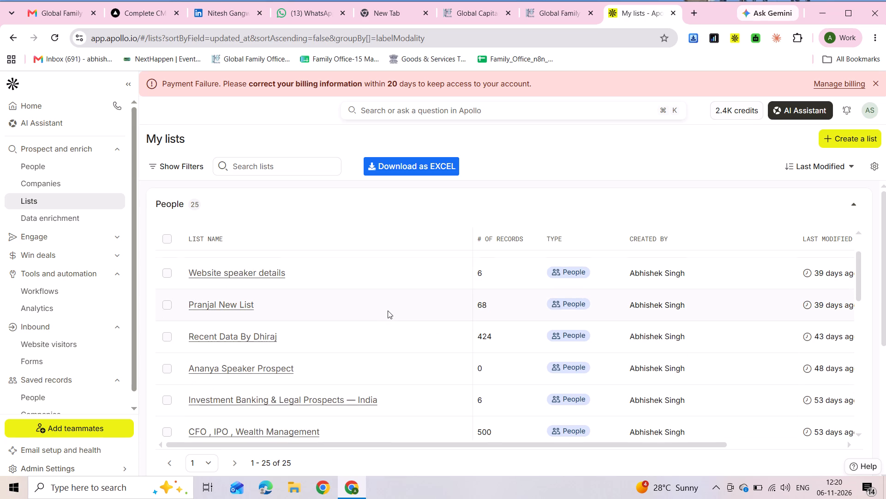
scroll(388, 310, up, 2)
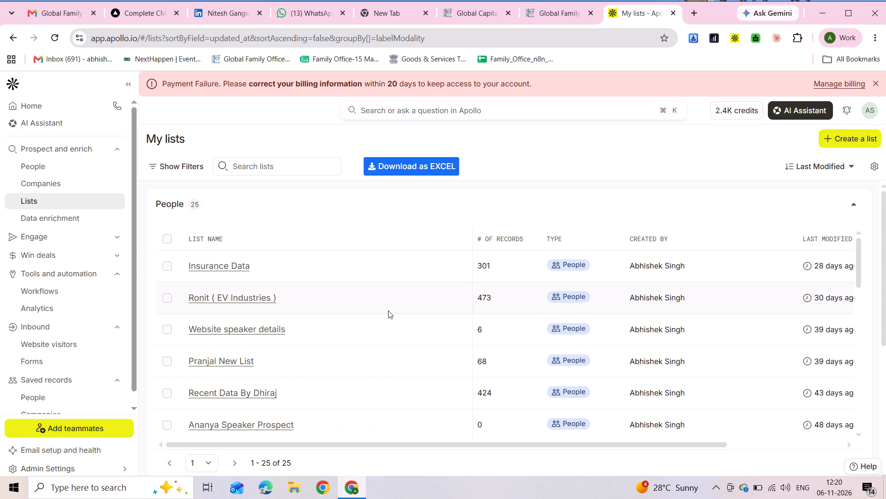
scroll(388, 310, up, 1)
scroll(386, 323, down, 1)
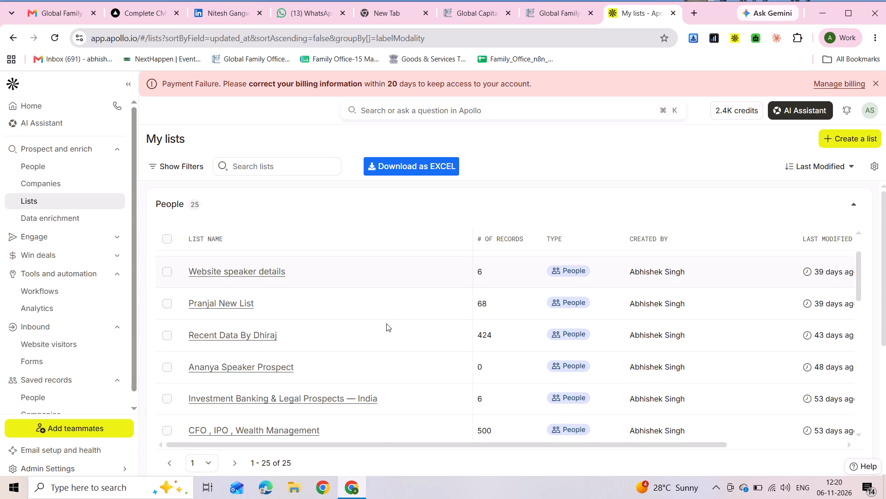
scroll(386, 323, down, 2)
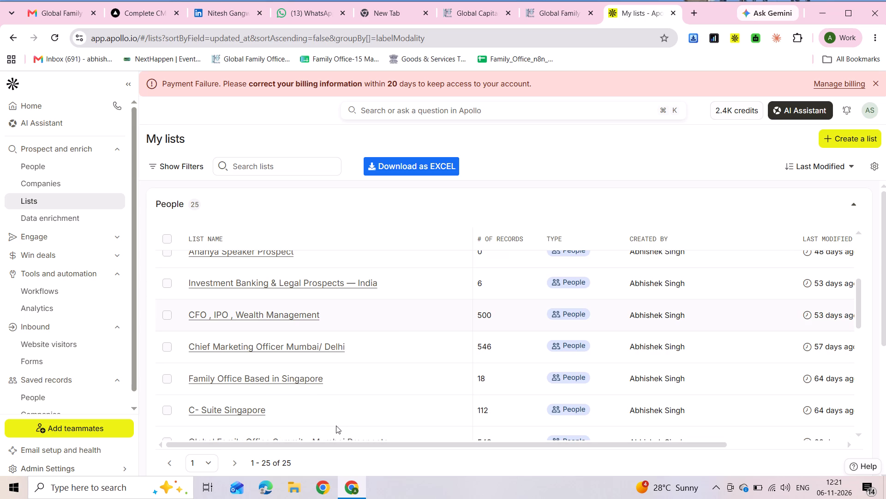
scroll(355, 380, down, 2)
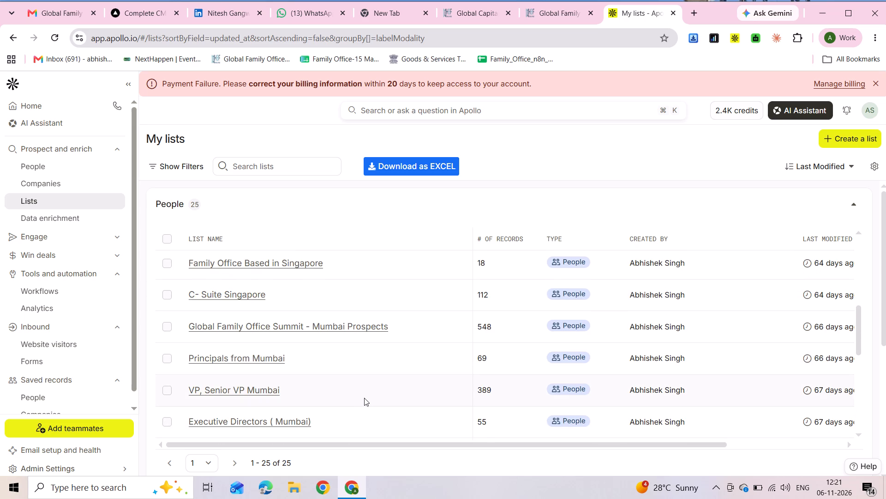
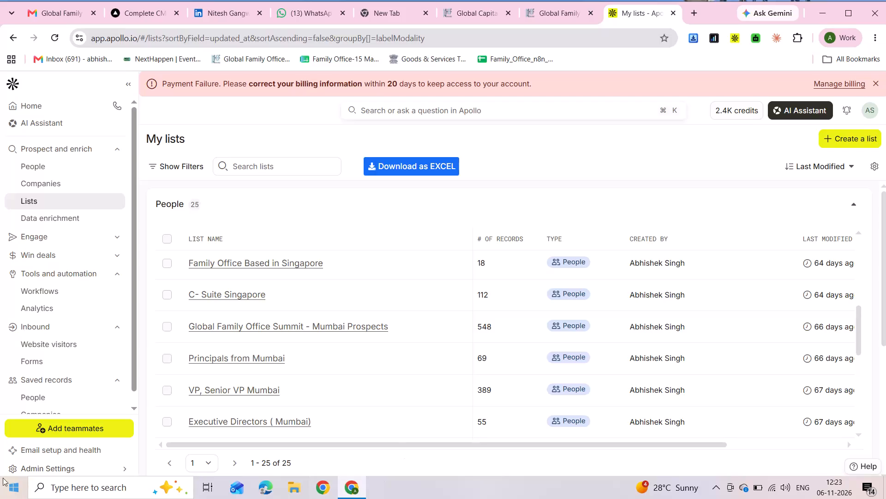
Find the Claude desktop app with the Windows search and open it.
click(77, 496)
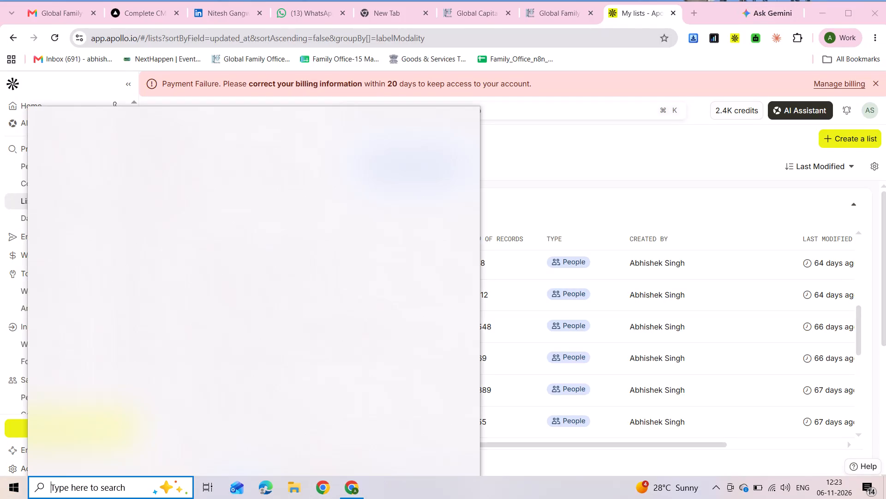
click(78, 492)
text(claus)
key(BackSpace)
text(de)
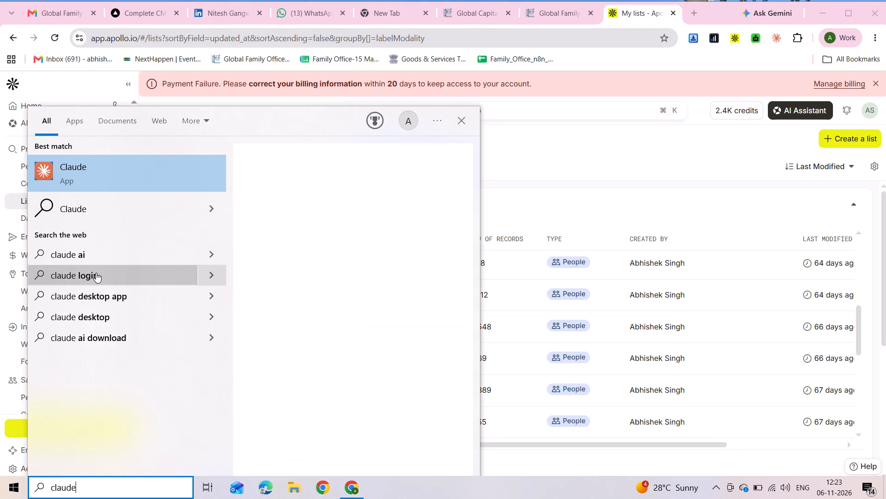
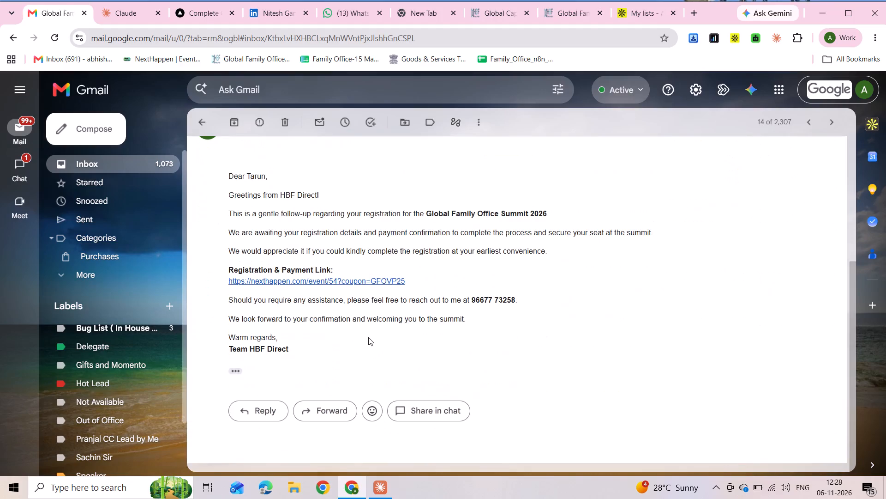
Switch to Gmail and read through the open follow-up thread about the Global Family Office Summit 2026 registration and payment.
scroll(368, 337, up, 2)
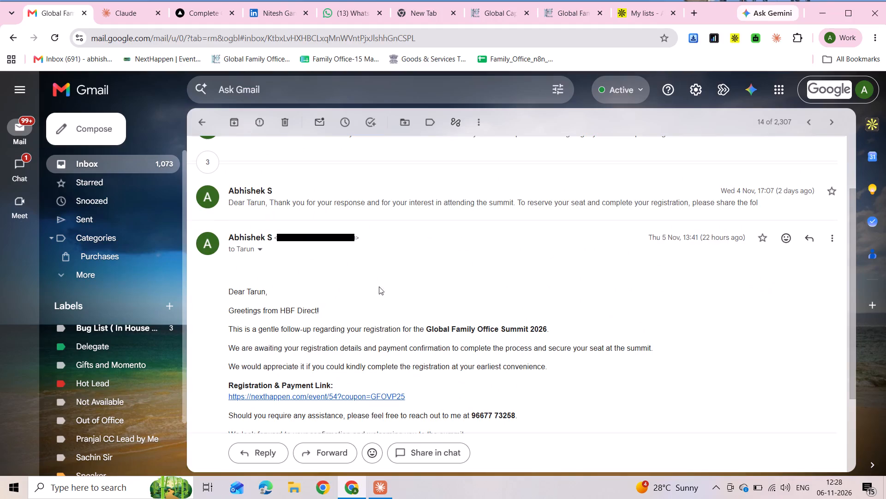
scroll(371, 249, up, 1)
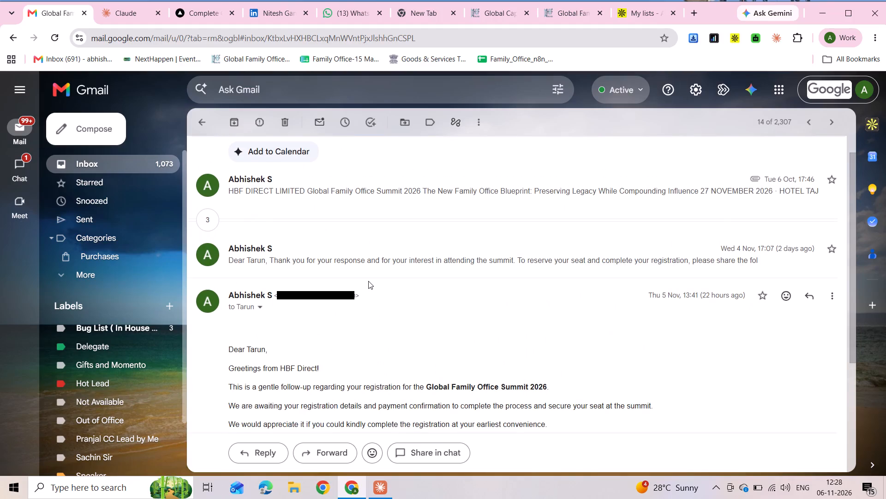
scroll(368, 281, down, 2)
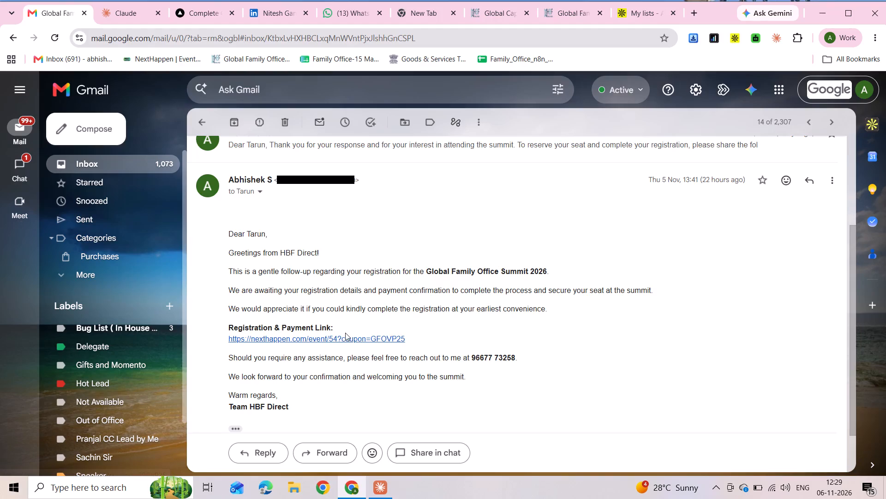
scroll(349, 328, up, 1)
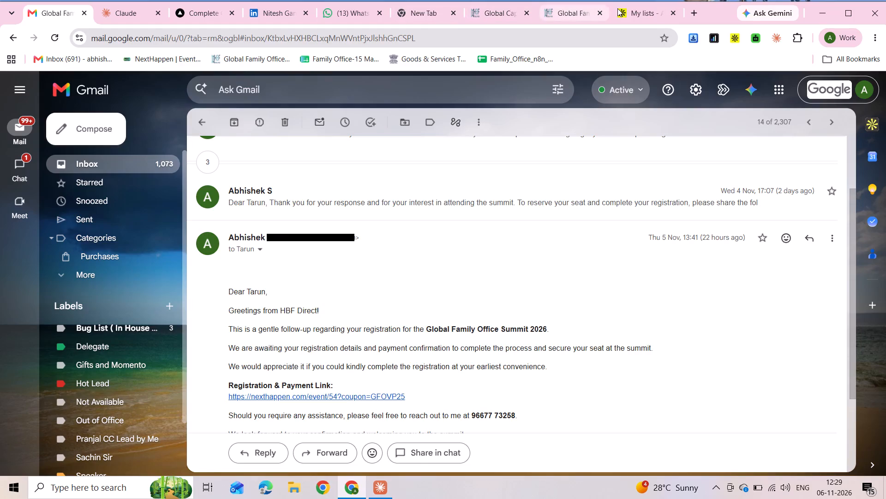
double_click(645, 8)
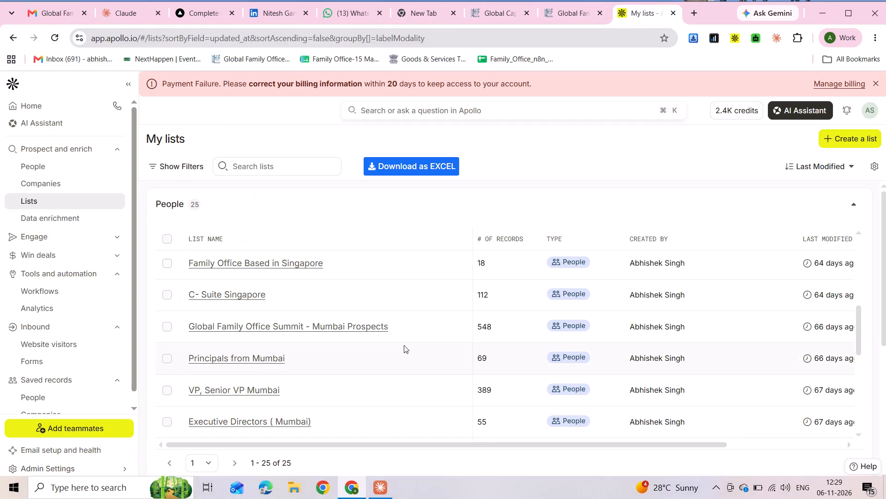
scroll(404, 351, down, 1)
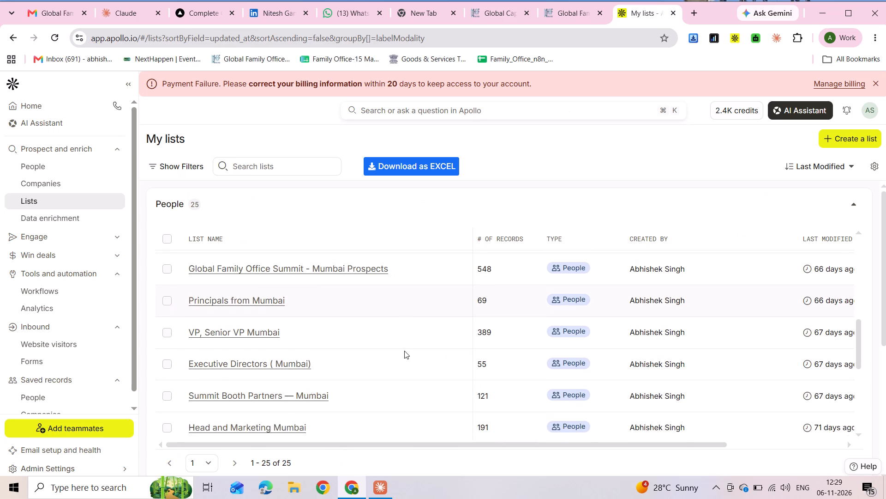
scroll(404, 351, down, 1)
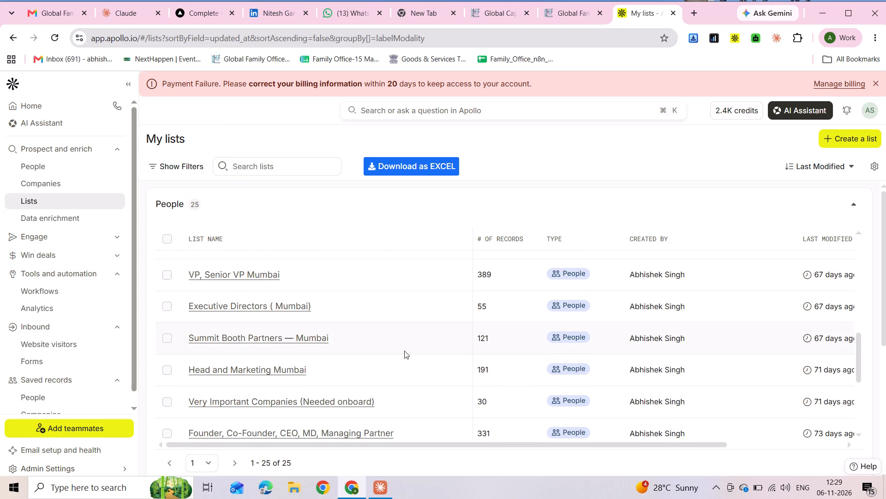
scroll(404, 351, down, 2)
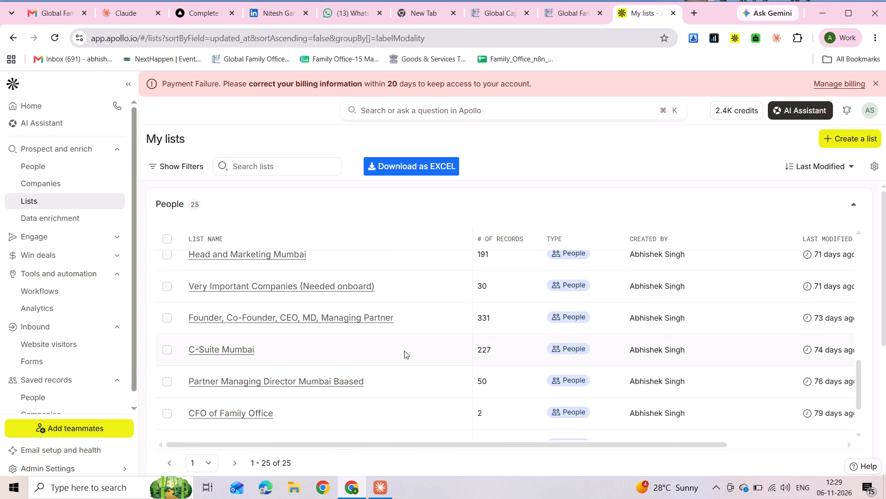
scroll(404, 351, down, 2)
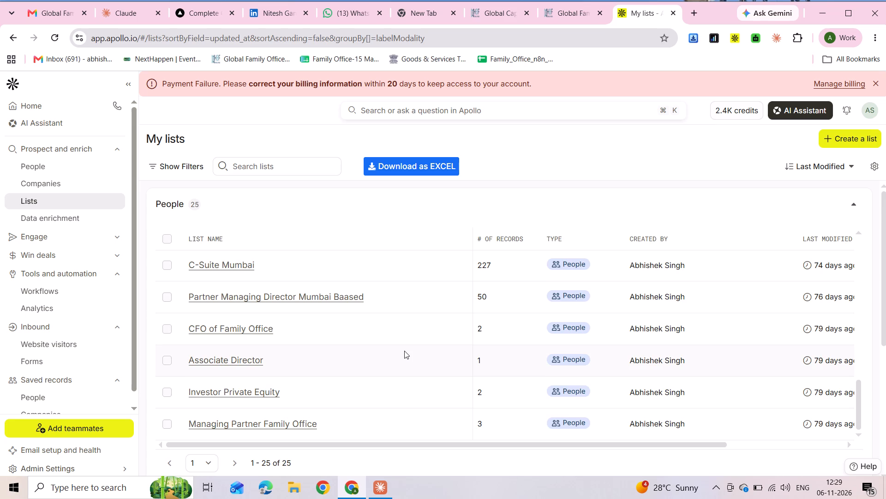
scroll(404, 351, down, 1)
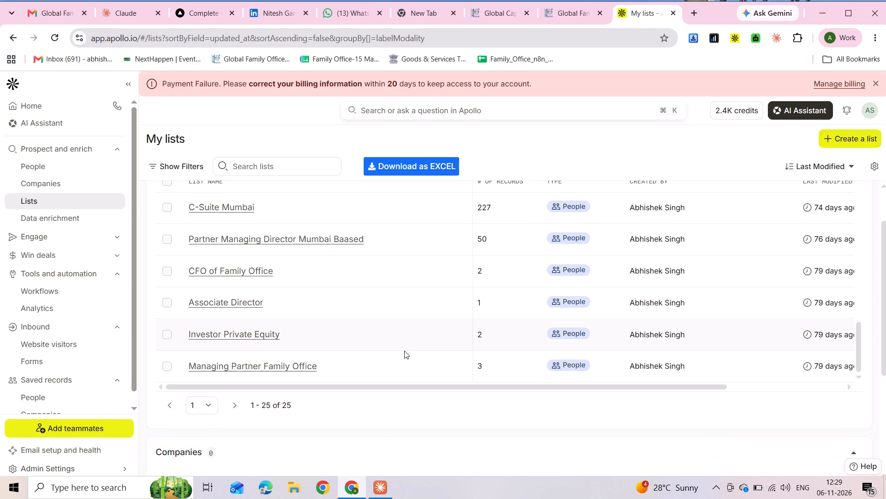
scroll(404, 351, down, 1)
scroll(407, 332, up, 1)
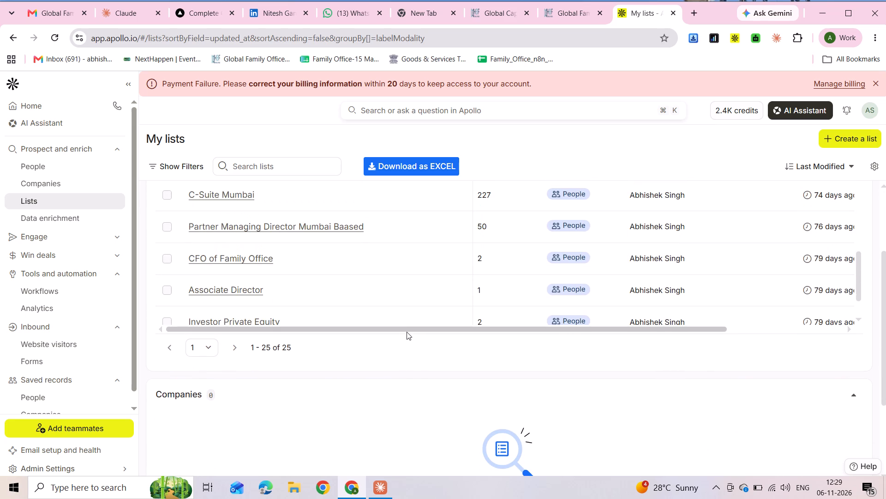
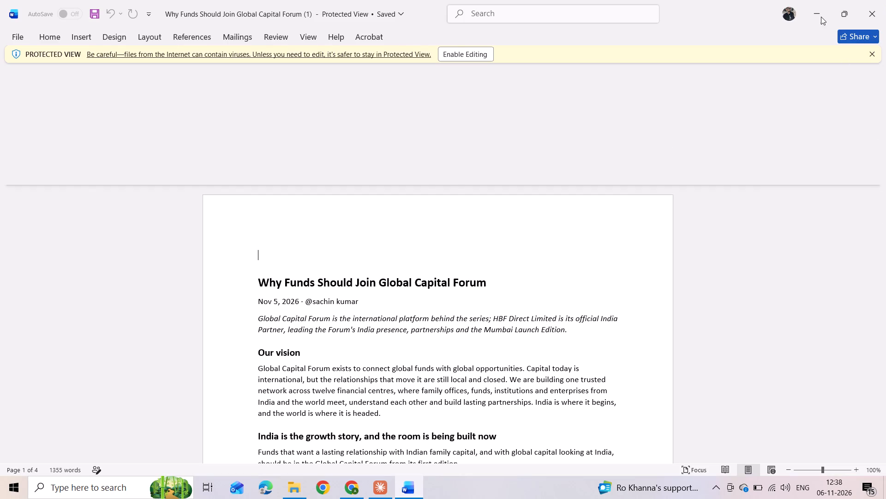
Put the open windows aside and open the FAQ Word document from the Documents folder.
click(821, 17)
click(824, 6)
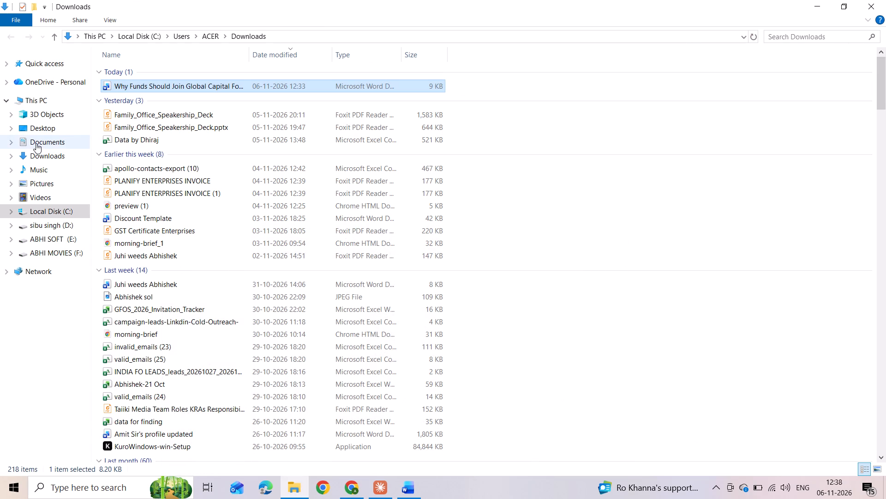
double_click(36, 143)
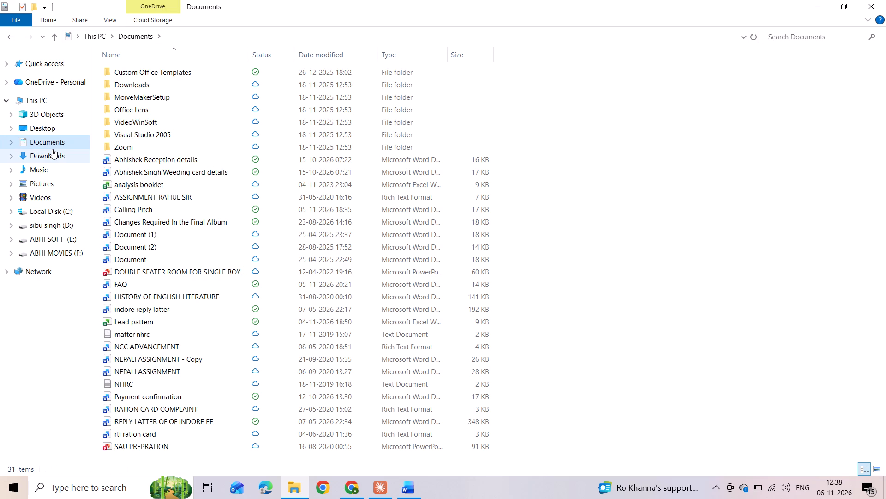
click(120, 283)
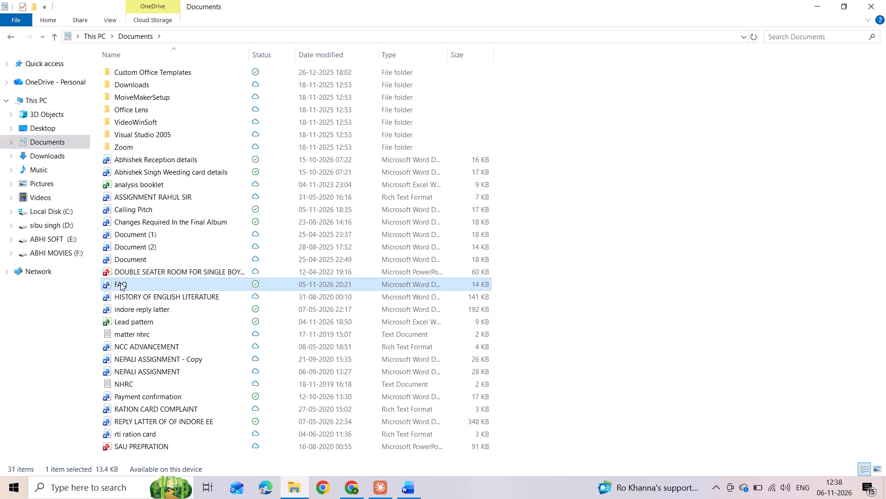
double_click(120, 283)
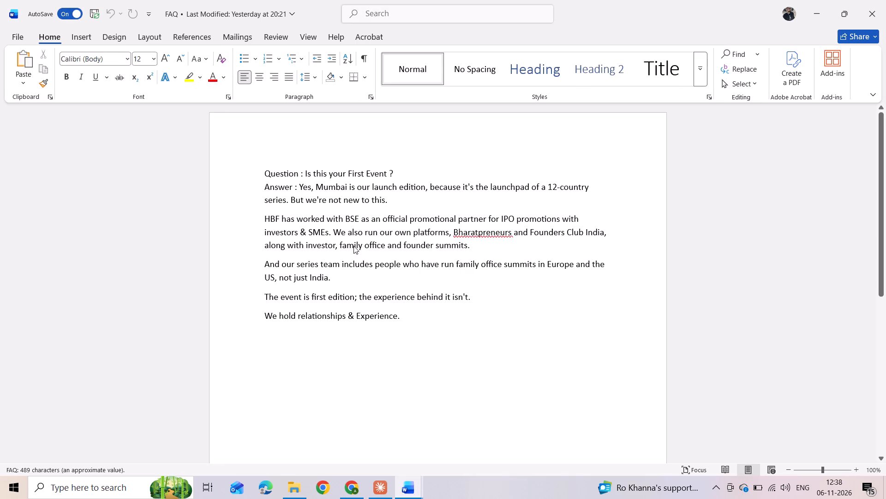
Below the last answer line, leave a blank line and add "Question : Why we join your event ?".
click(395, 321)
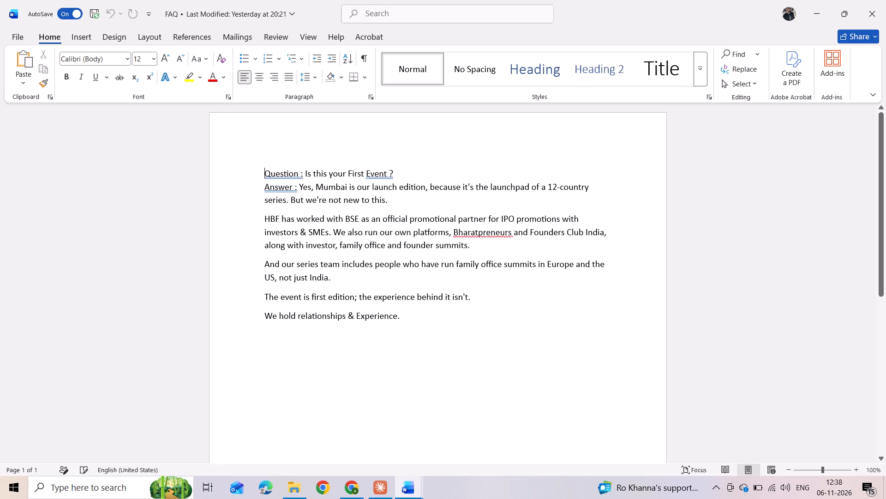
double_click(413, 315)
click(414, 315)
key(Return)
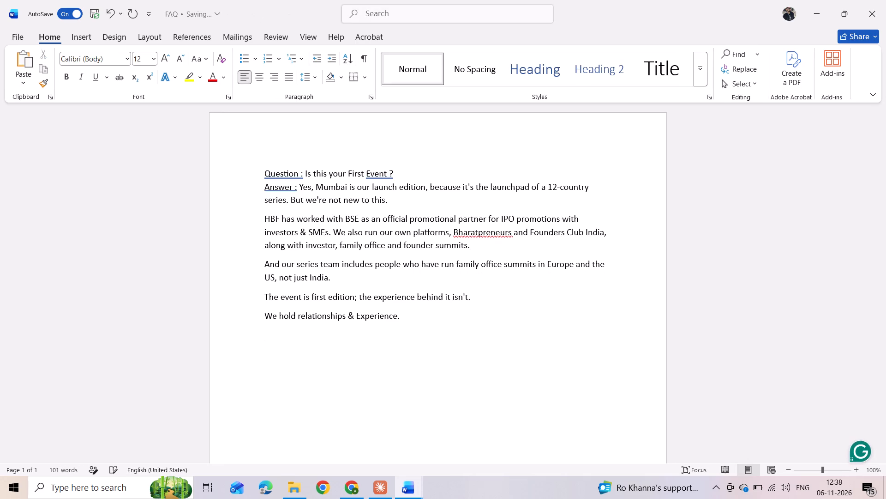
key(Return)
text(Question :)
key(space)
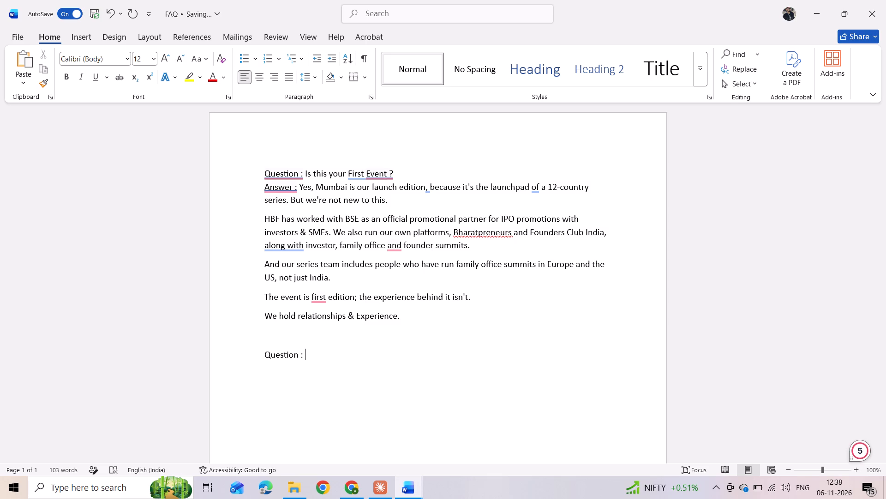
text(Ex)
key(BackSpace)
key(BackSpace)
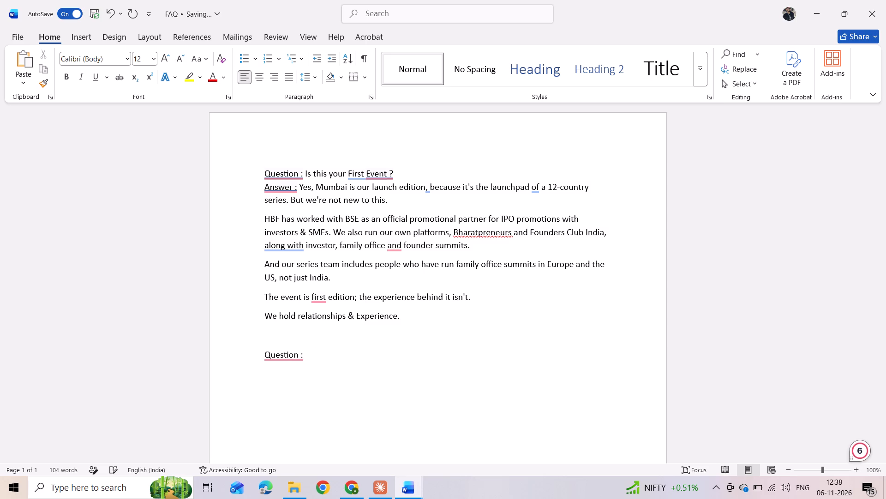
text(Why we)
key(space)
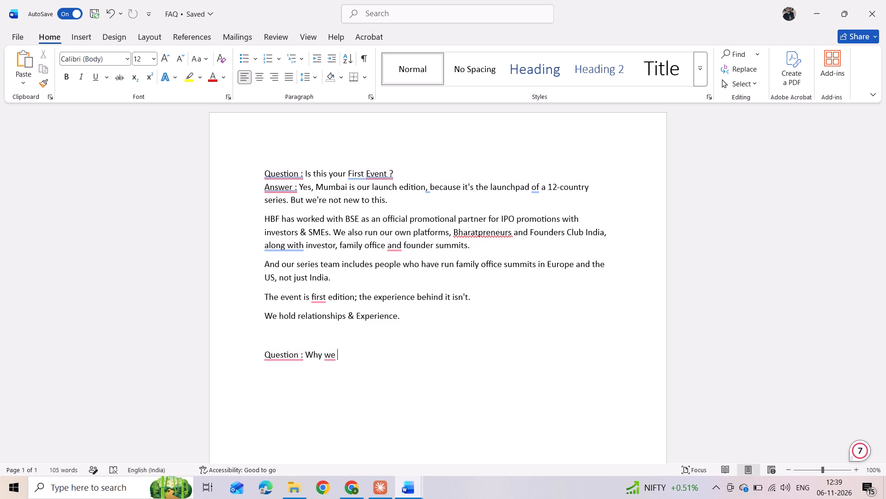
key(BackSpace)
key(BackSpace)
key(BackSpace)
text(we joijn)
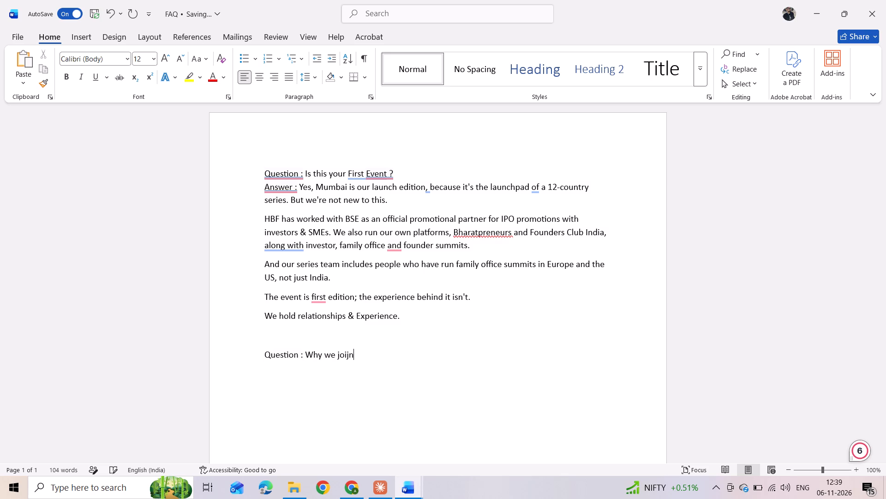
key(BackSpace)
key(BackSpace)
text(n your event)
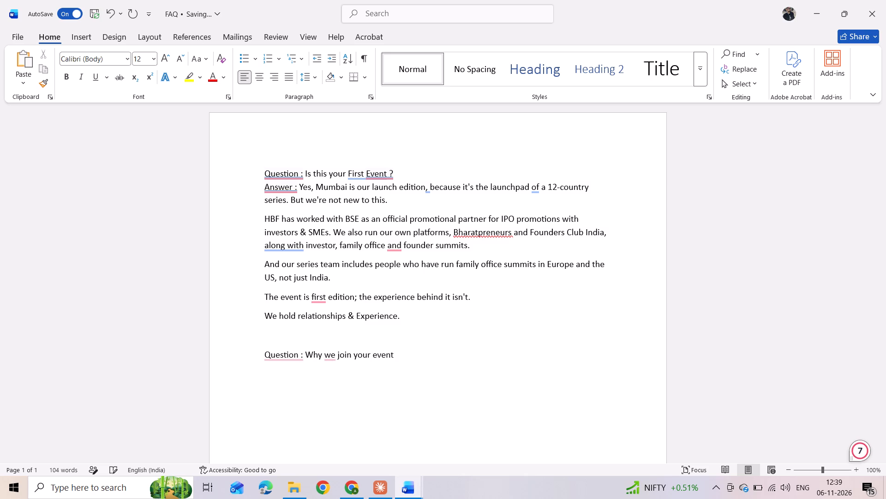
key(space)
text(?)
Leave a blank line below that question and add "Question : Explain him about the Global Capital Forum".
key(shift+Return)
key(shift+Return)
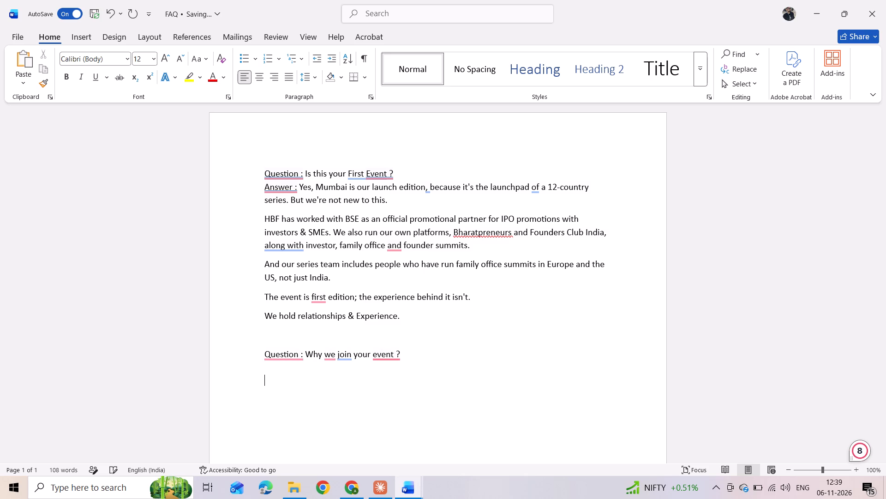
text(Question)
key(space)
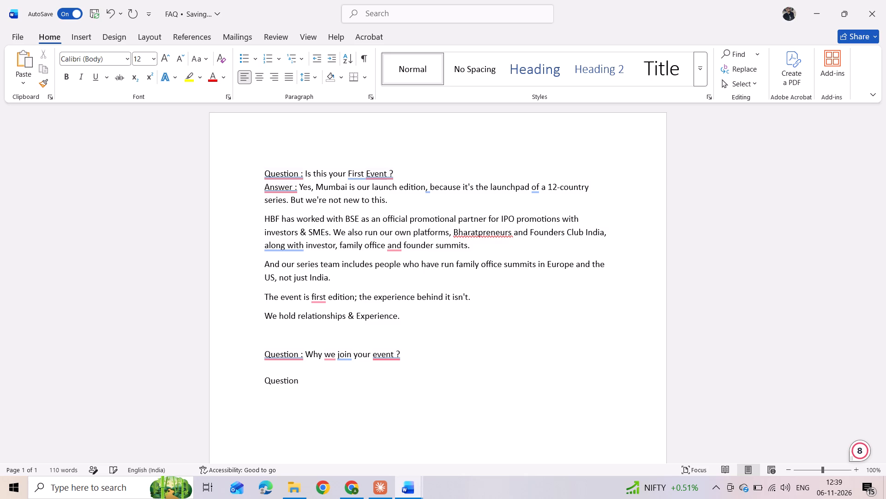
text(:)
key(space)
text(Explain him about)
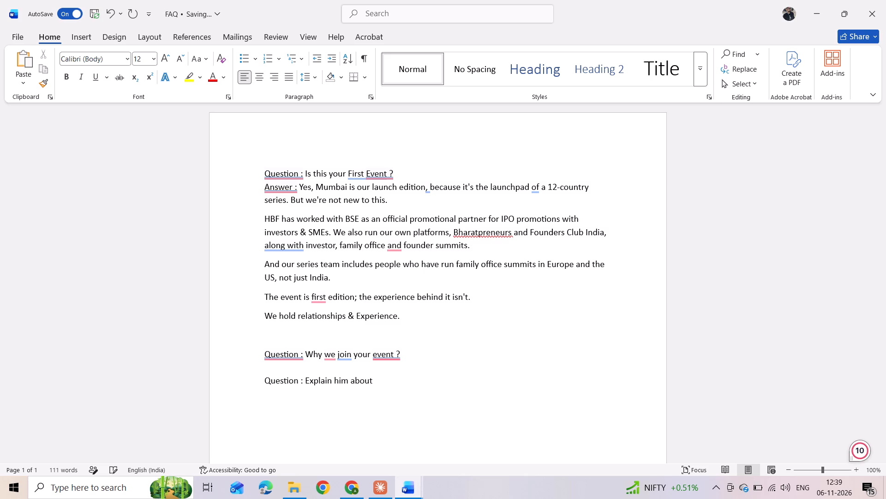
key(space)
text(the)
key(space)
text(Global Capital)
key(space)
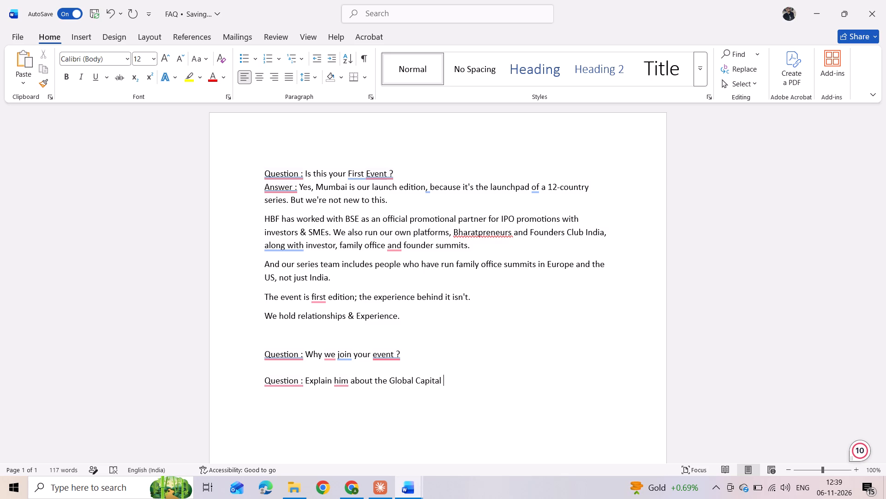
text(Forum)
Leave a blank line below the Global Capital Forum question and start another question entry.
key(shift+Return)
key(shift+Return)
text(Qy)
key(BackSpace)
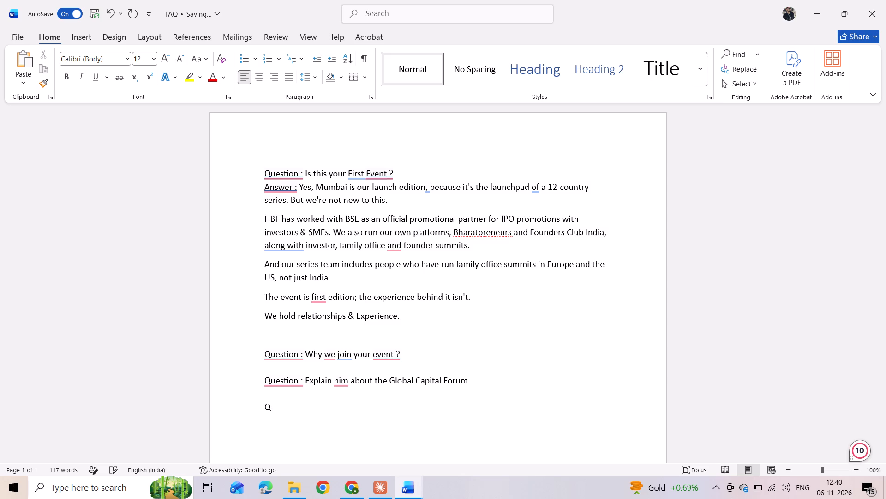
Complete the new question entry so it reads "Question : Collaboration with the foreign Partner".
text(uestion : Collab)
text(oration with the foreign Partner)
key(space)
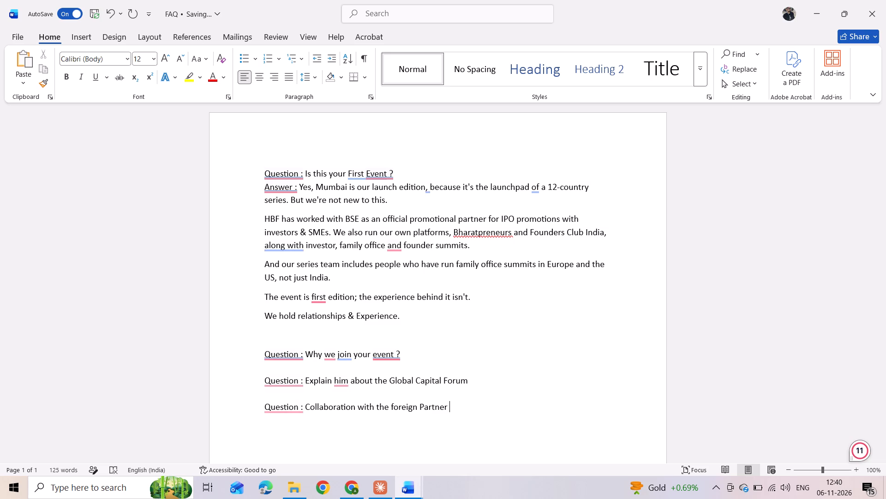
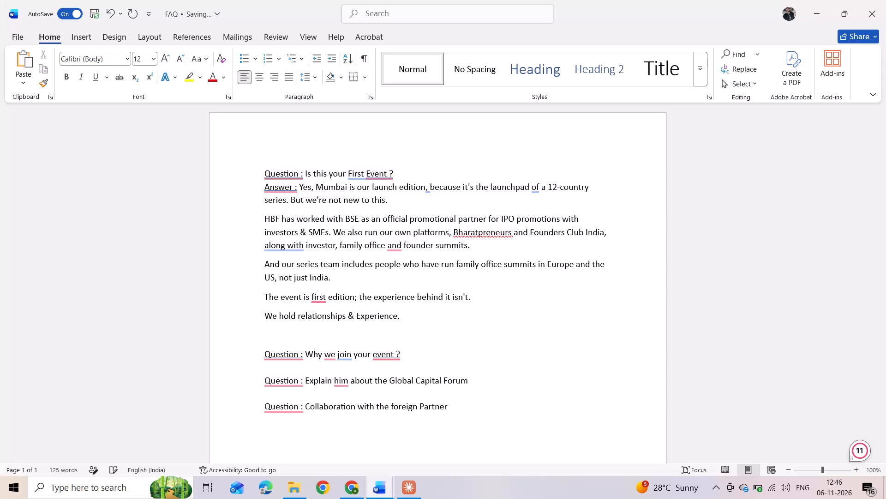
Below the foreign partner question, leave a blank line and add "Question : Global Partner Global Capital Forum".
key(shift+Return)
text(Question)
key(space)
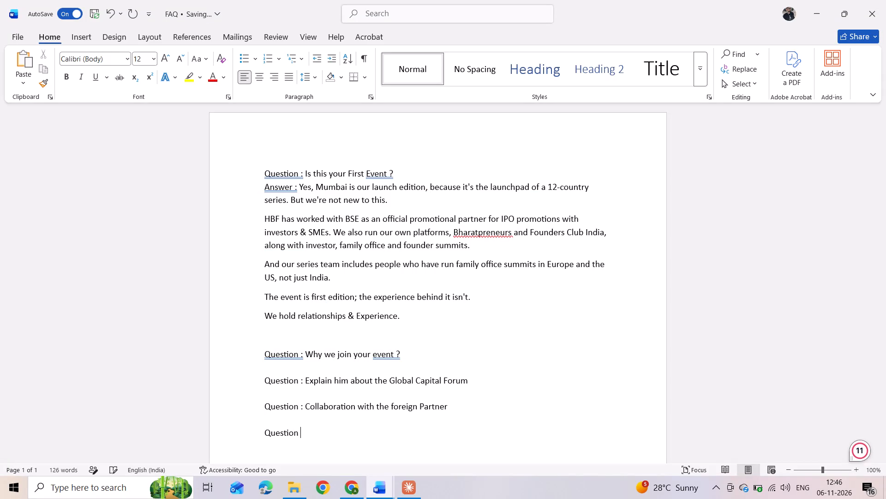
text(:)
key(space)
text(Global)
key(space)
text(Partner)
key(space)
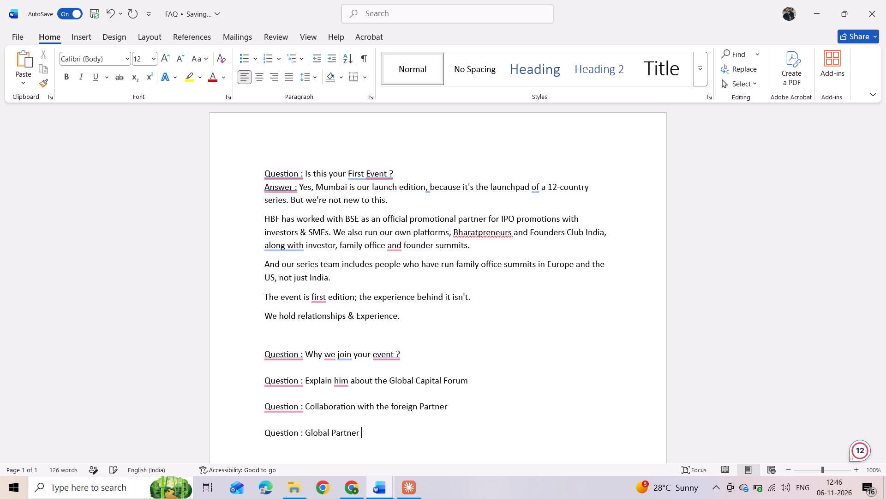
key(shift+g)
text(lobal Capital Forum)
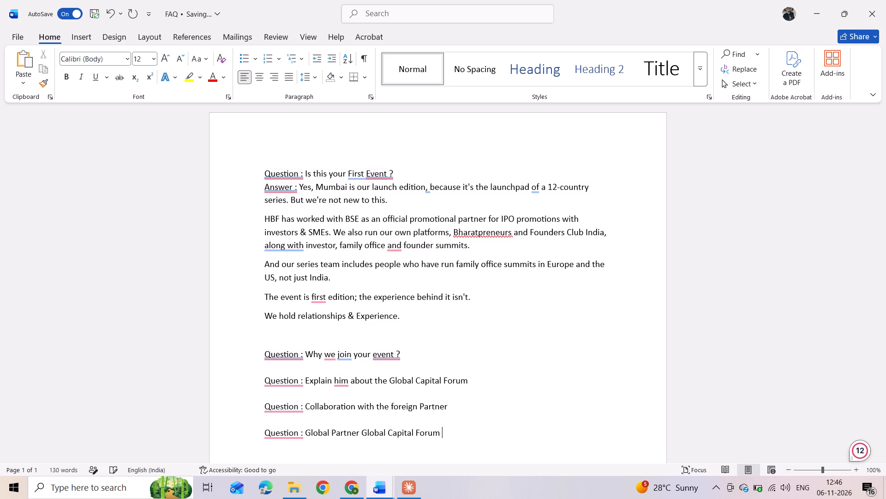